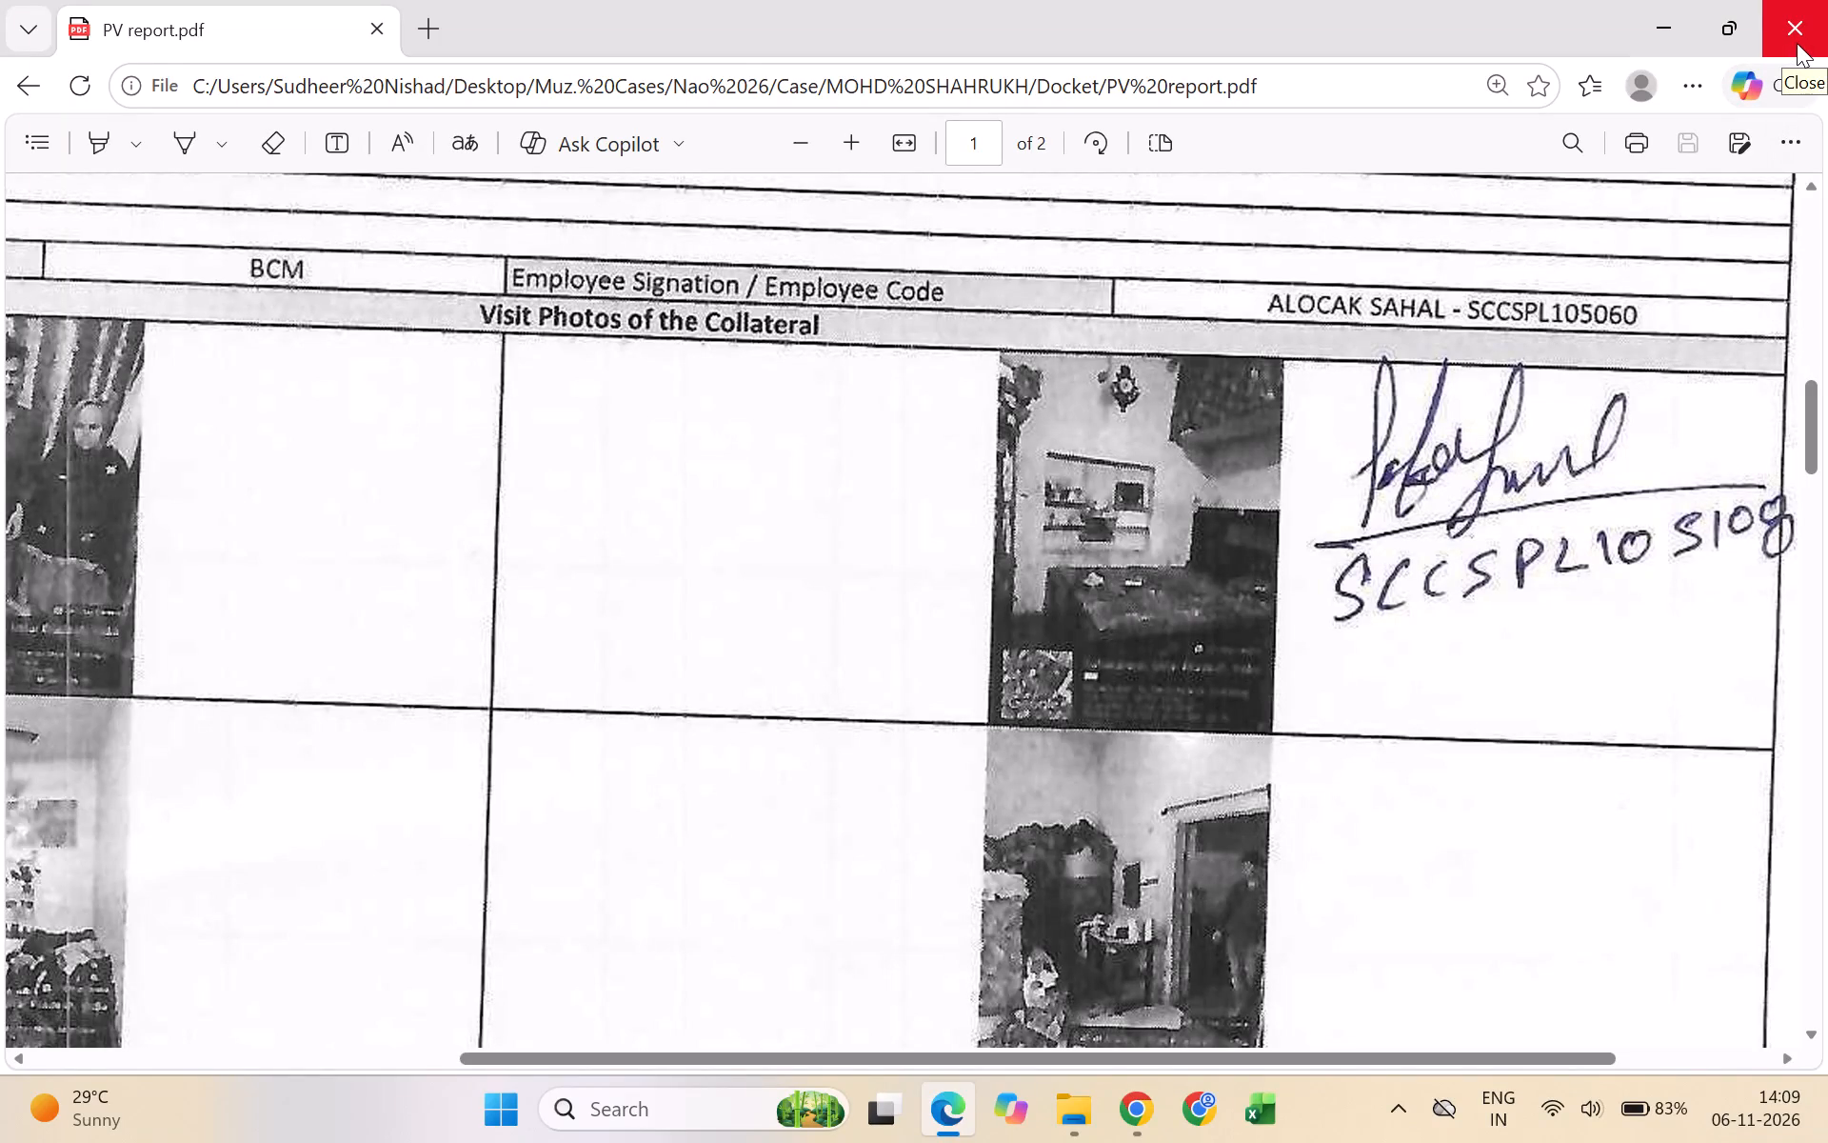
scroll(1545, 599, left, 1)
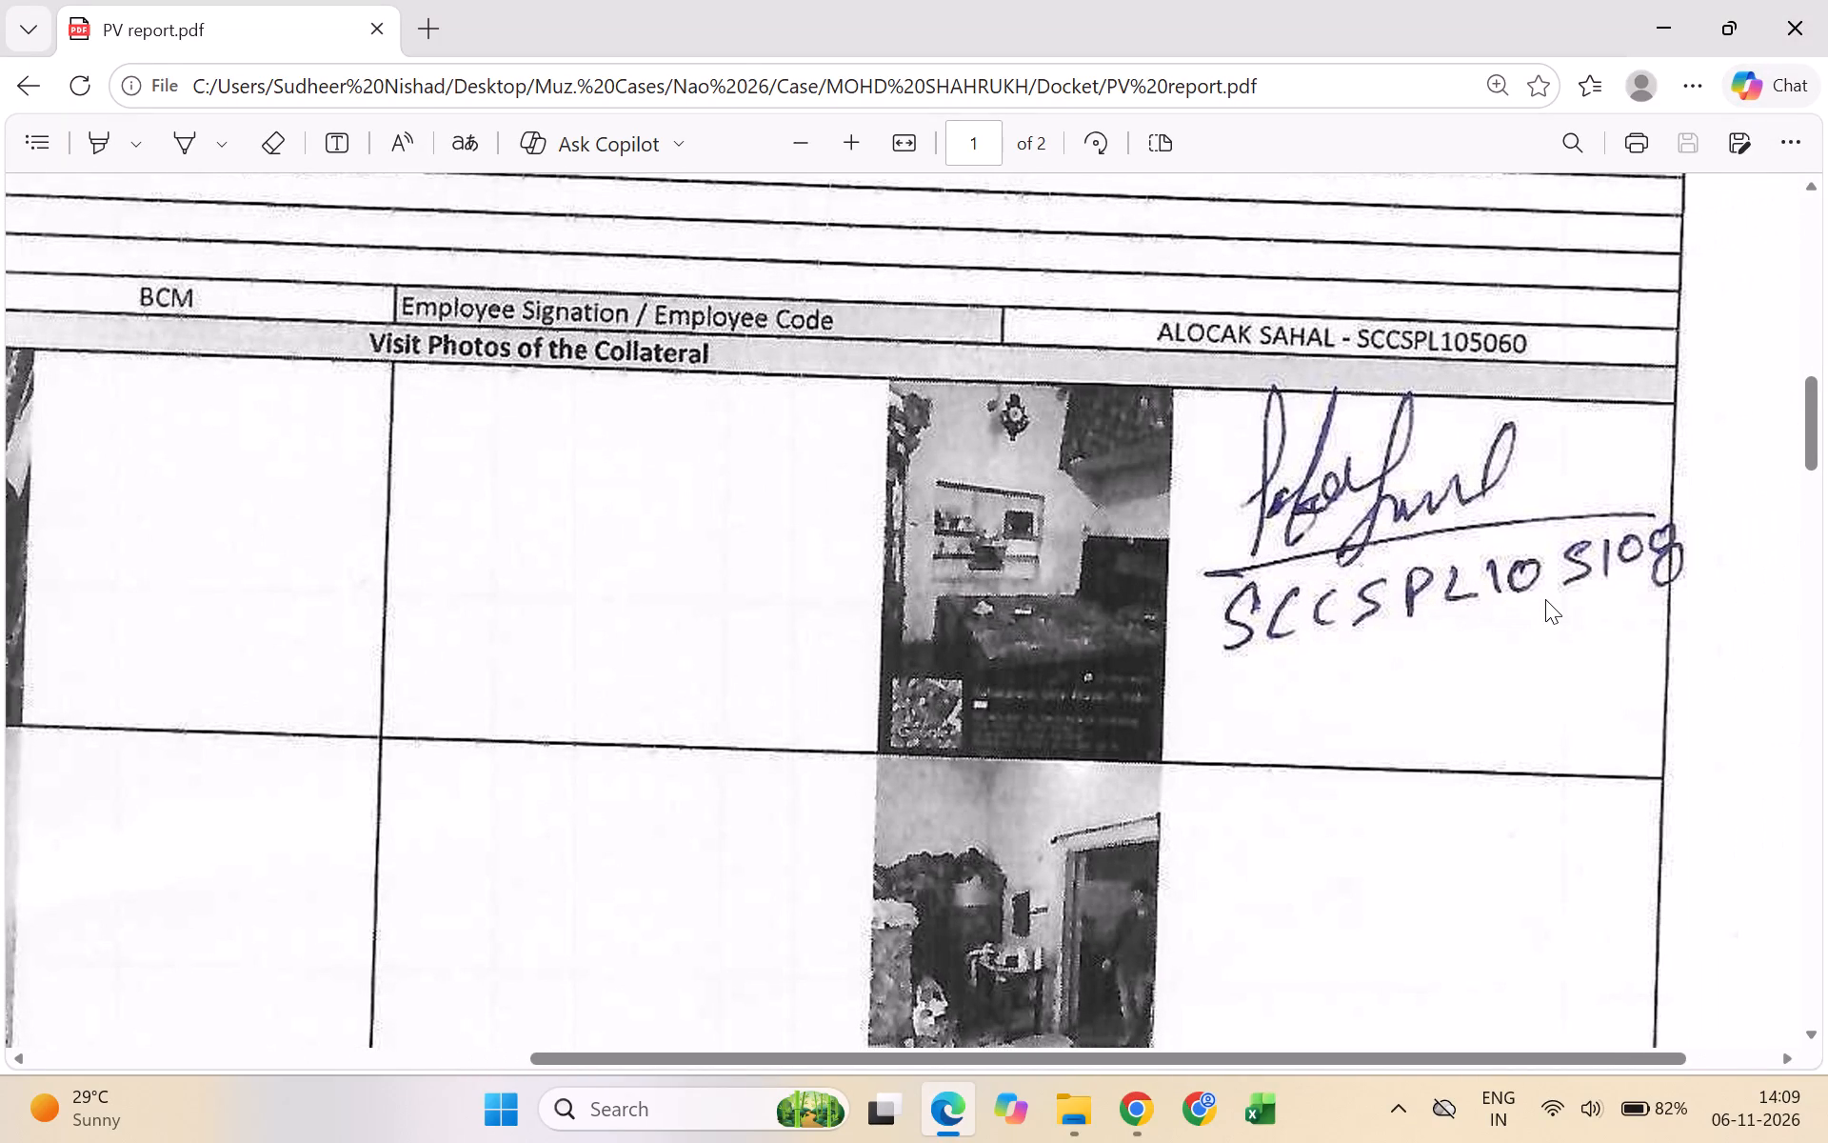
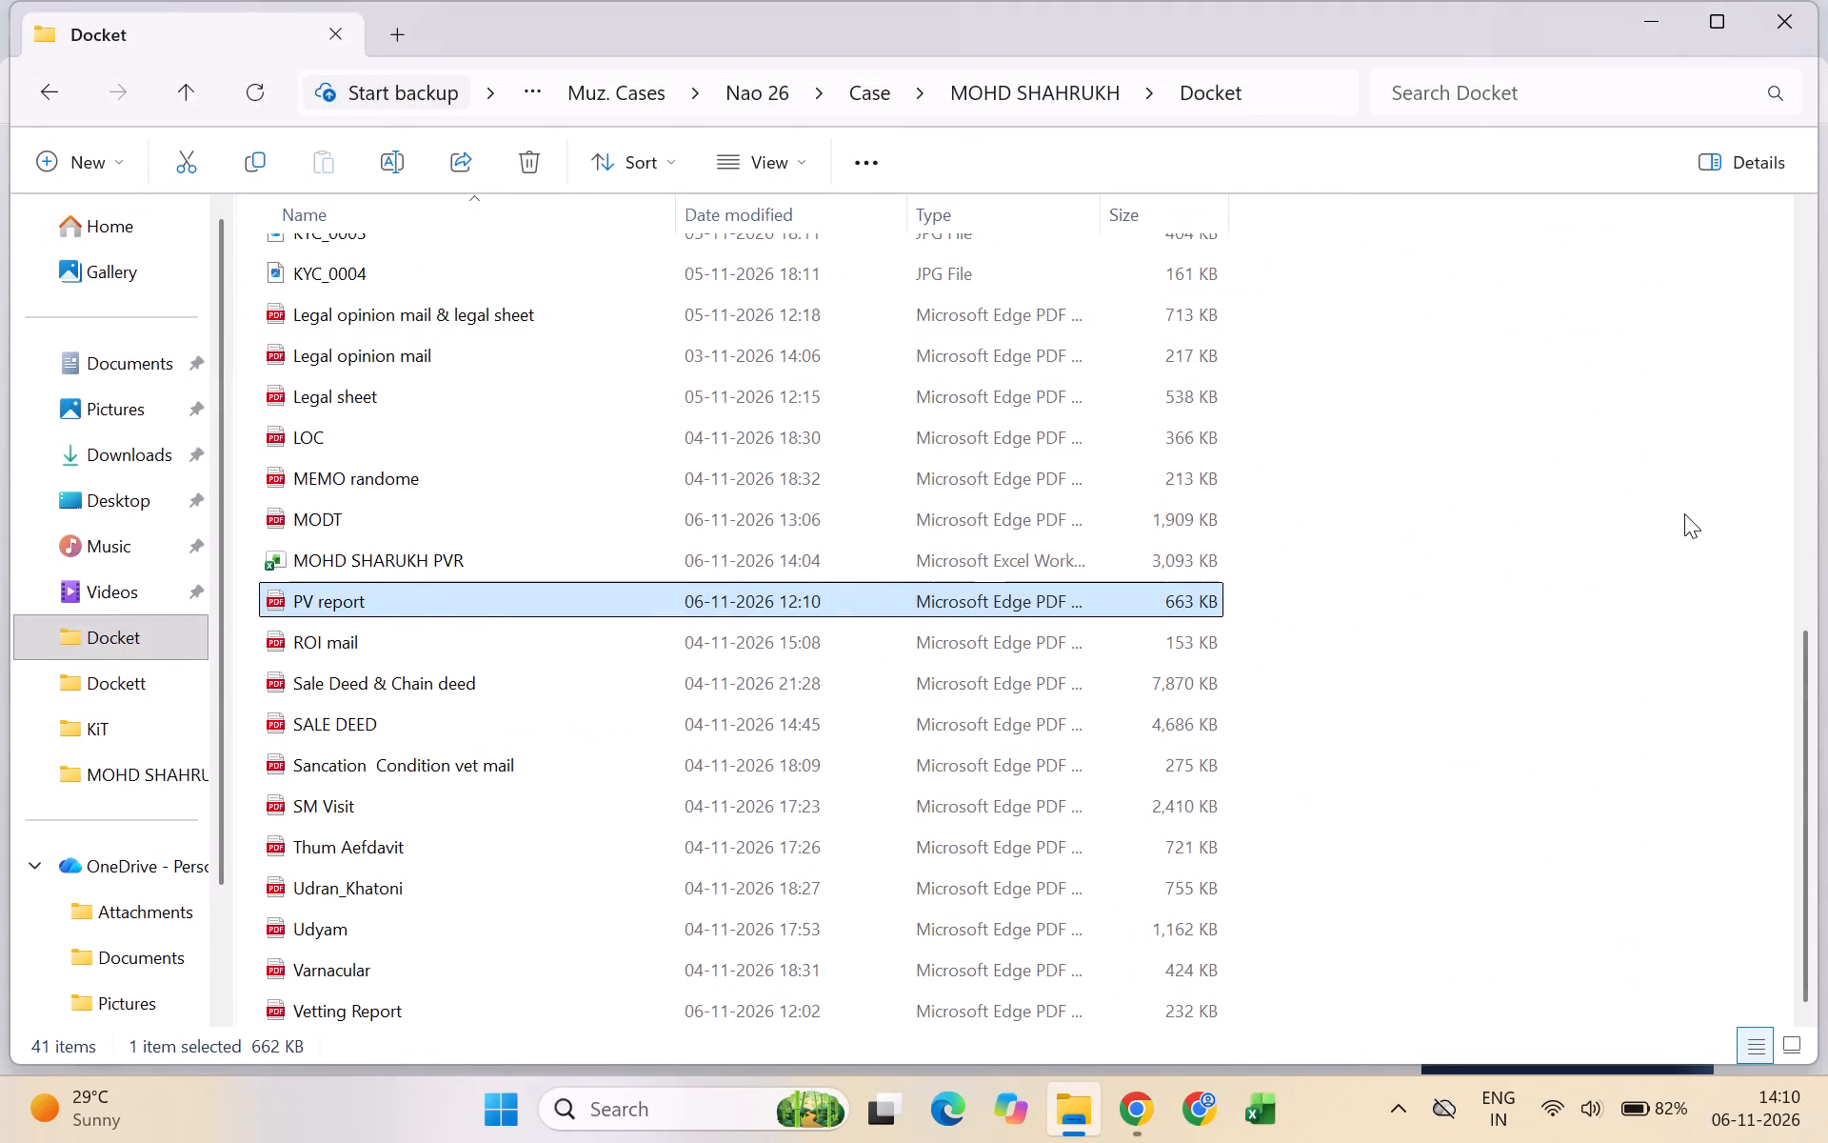
Go up from the Docket folder to its parent case folder.
click(186, 87)
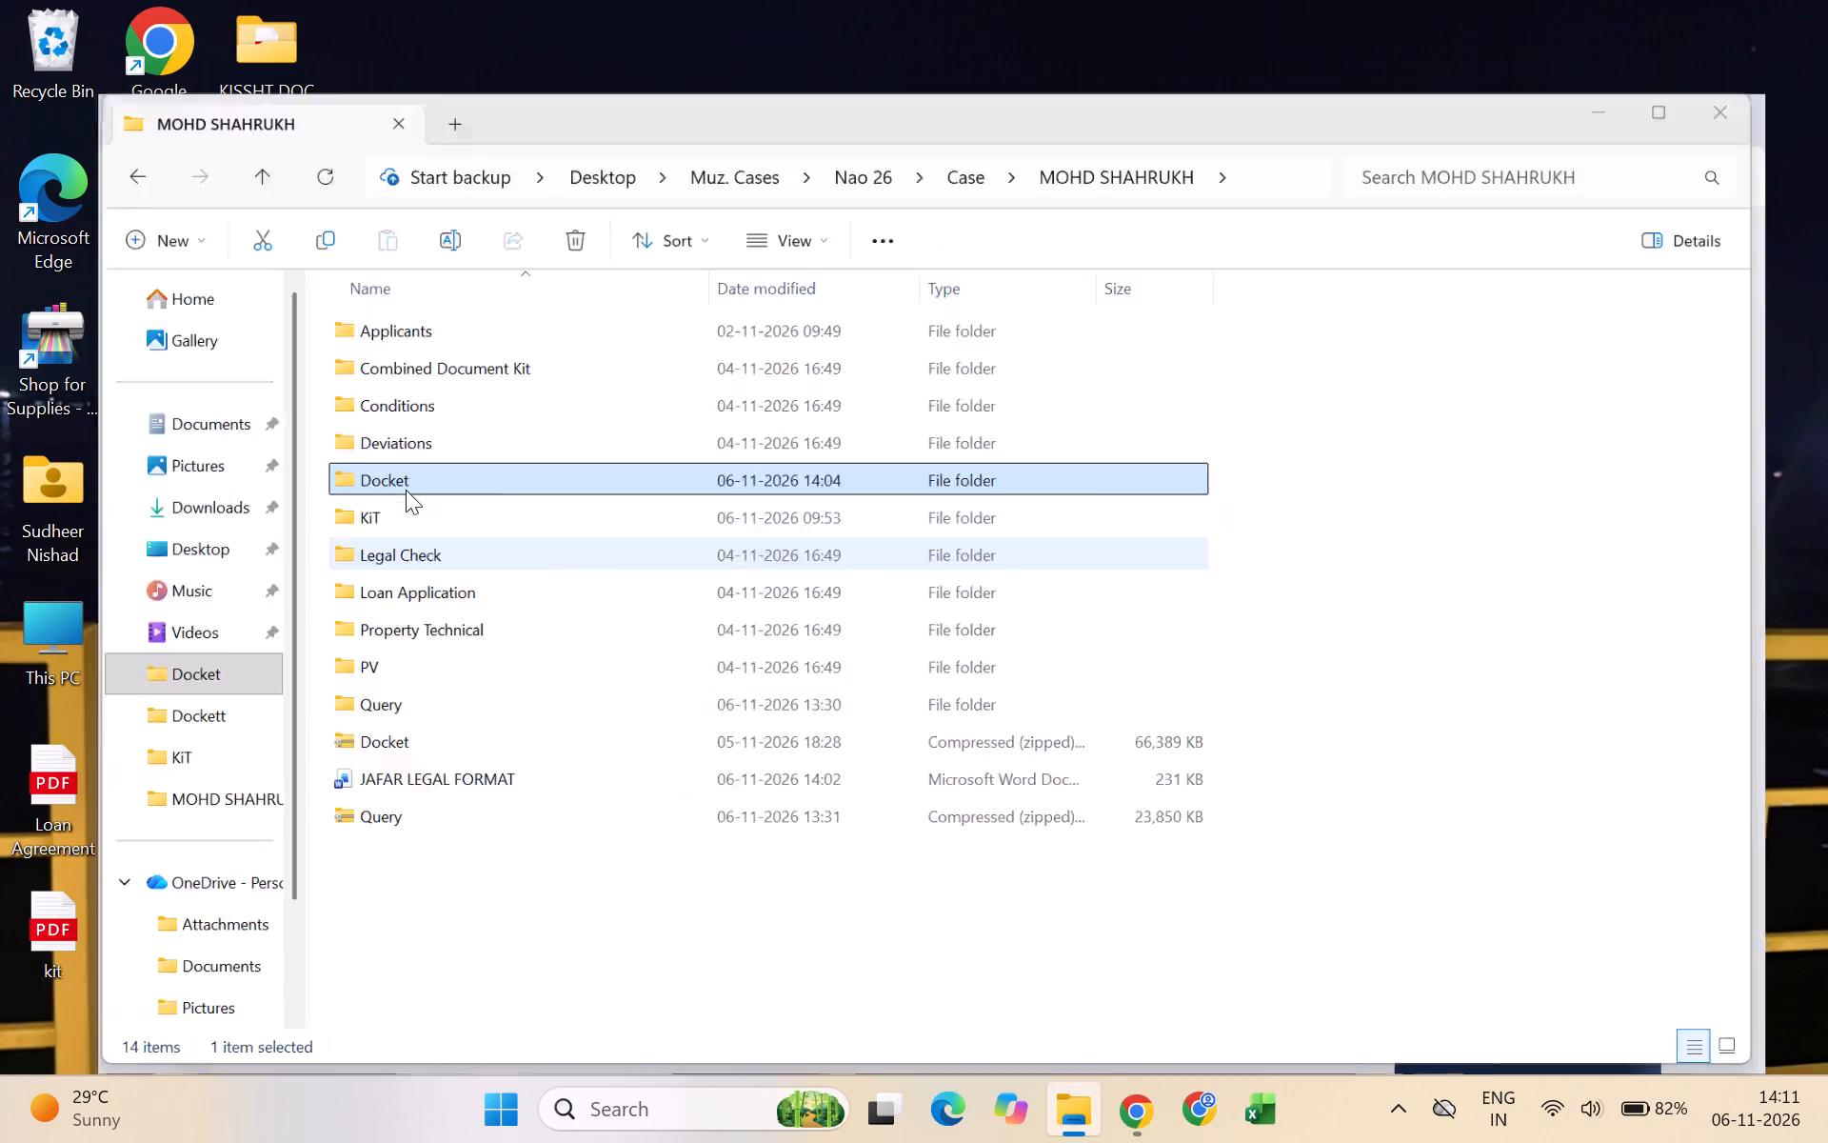
Launch HP Scan, choose 2-sided (book) page sides, and scan the PV report with the Save as PDF shortcut.
double_click(286, 627)
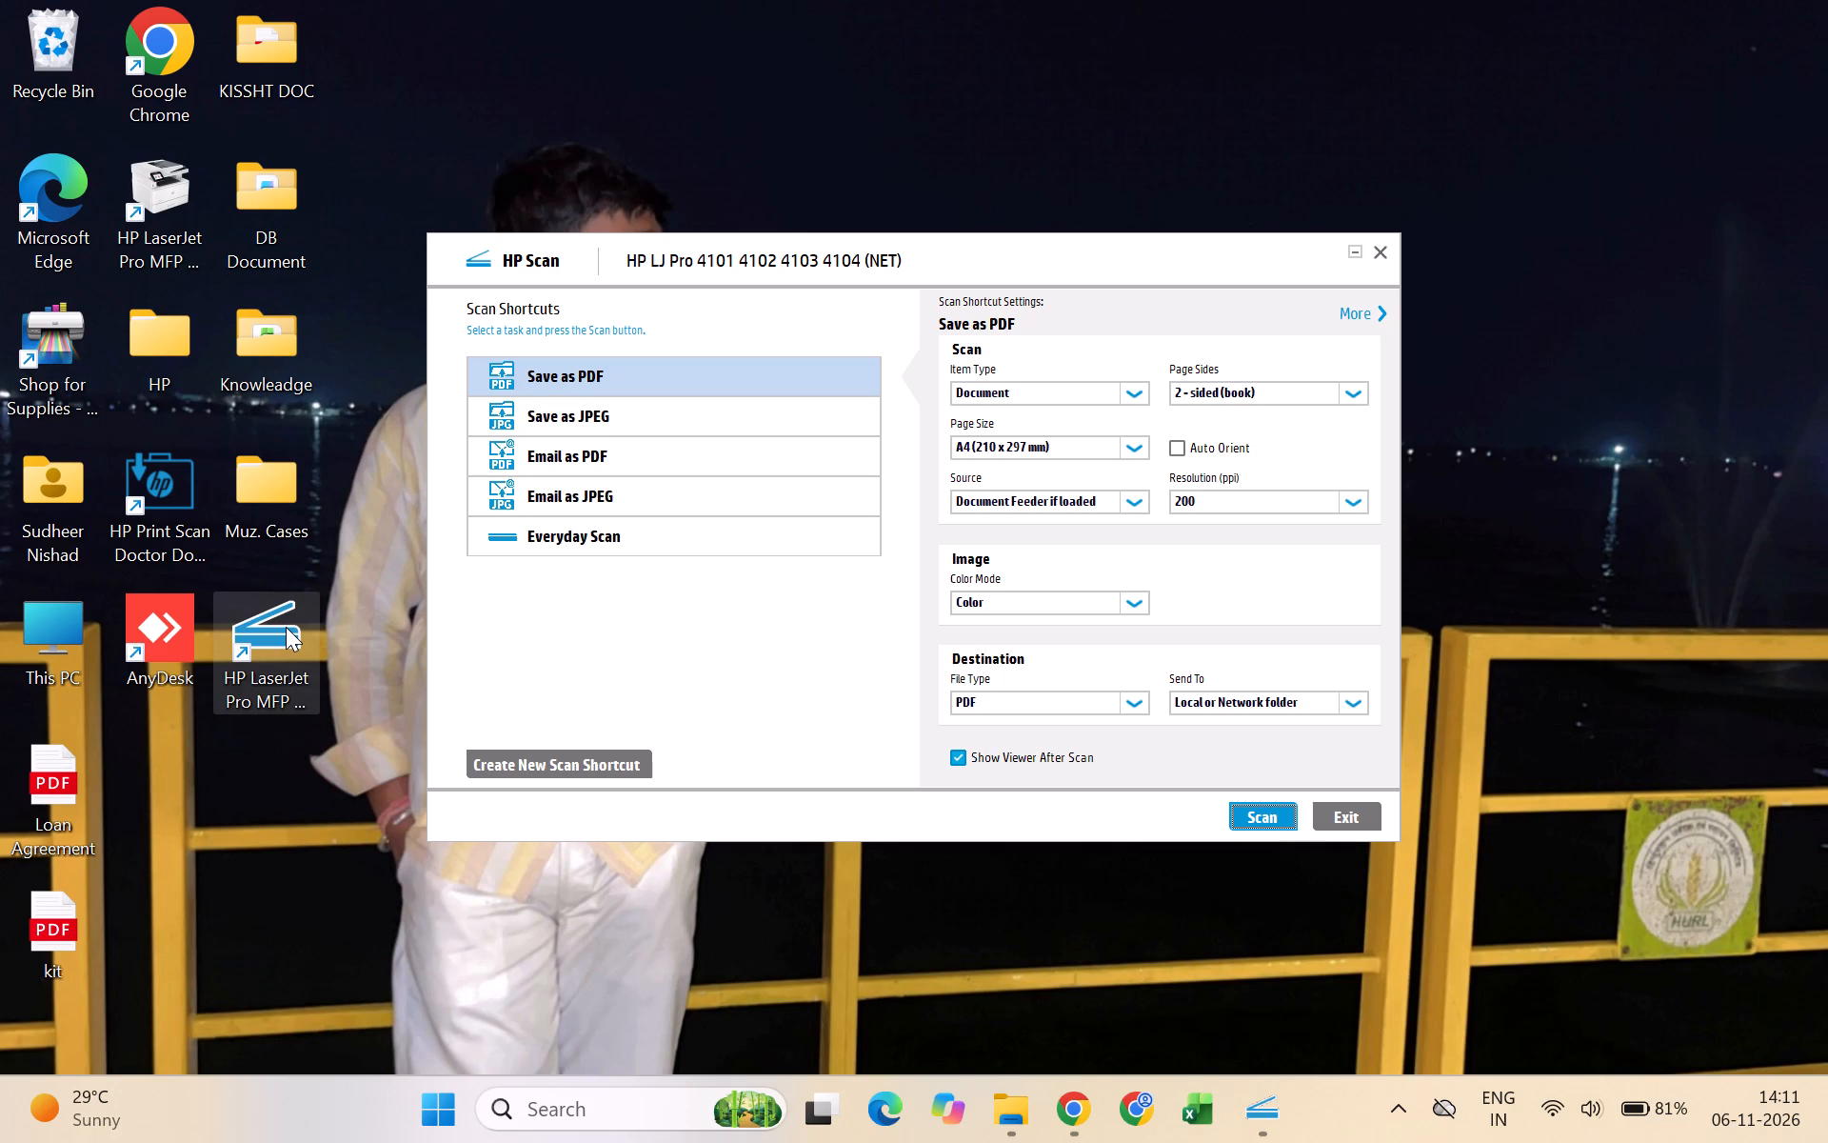
click(1357, 391)
click(1270, 435)
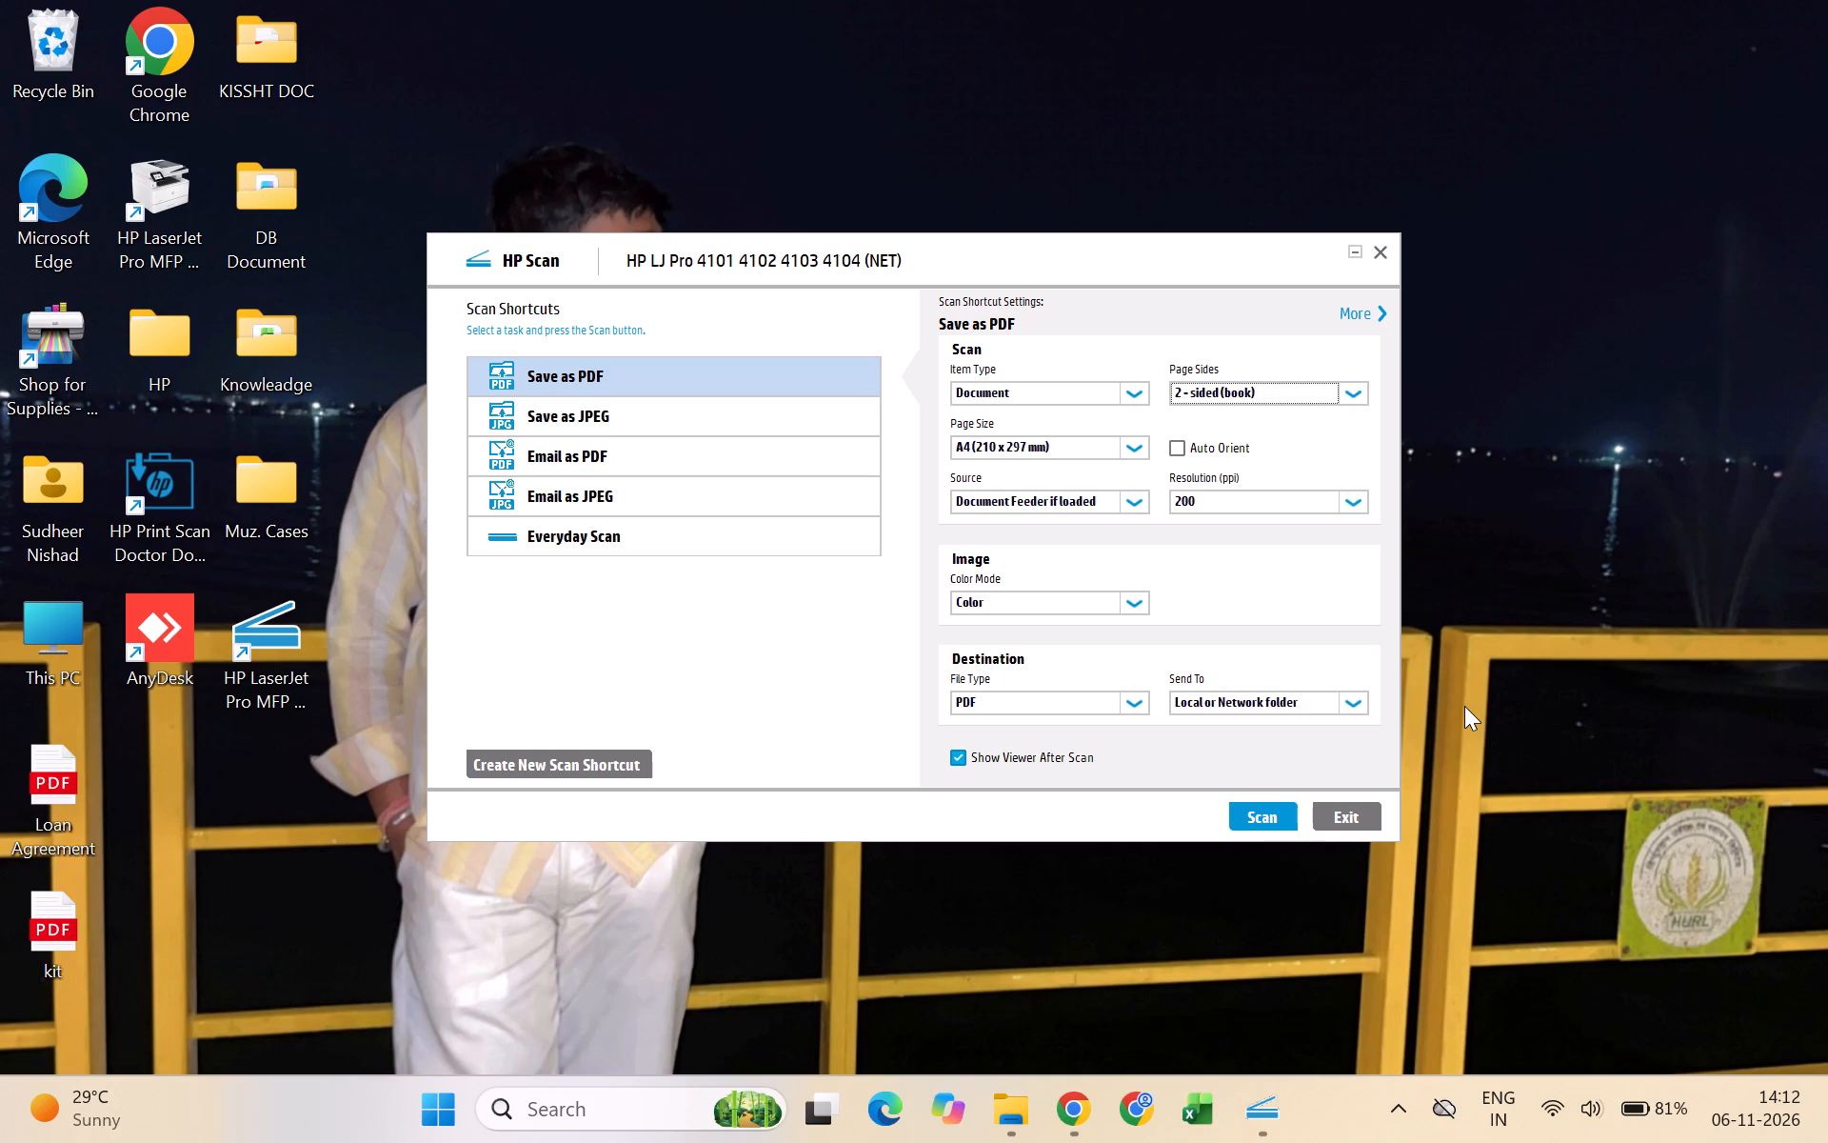
click(1254, 814)
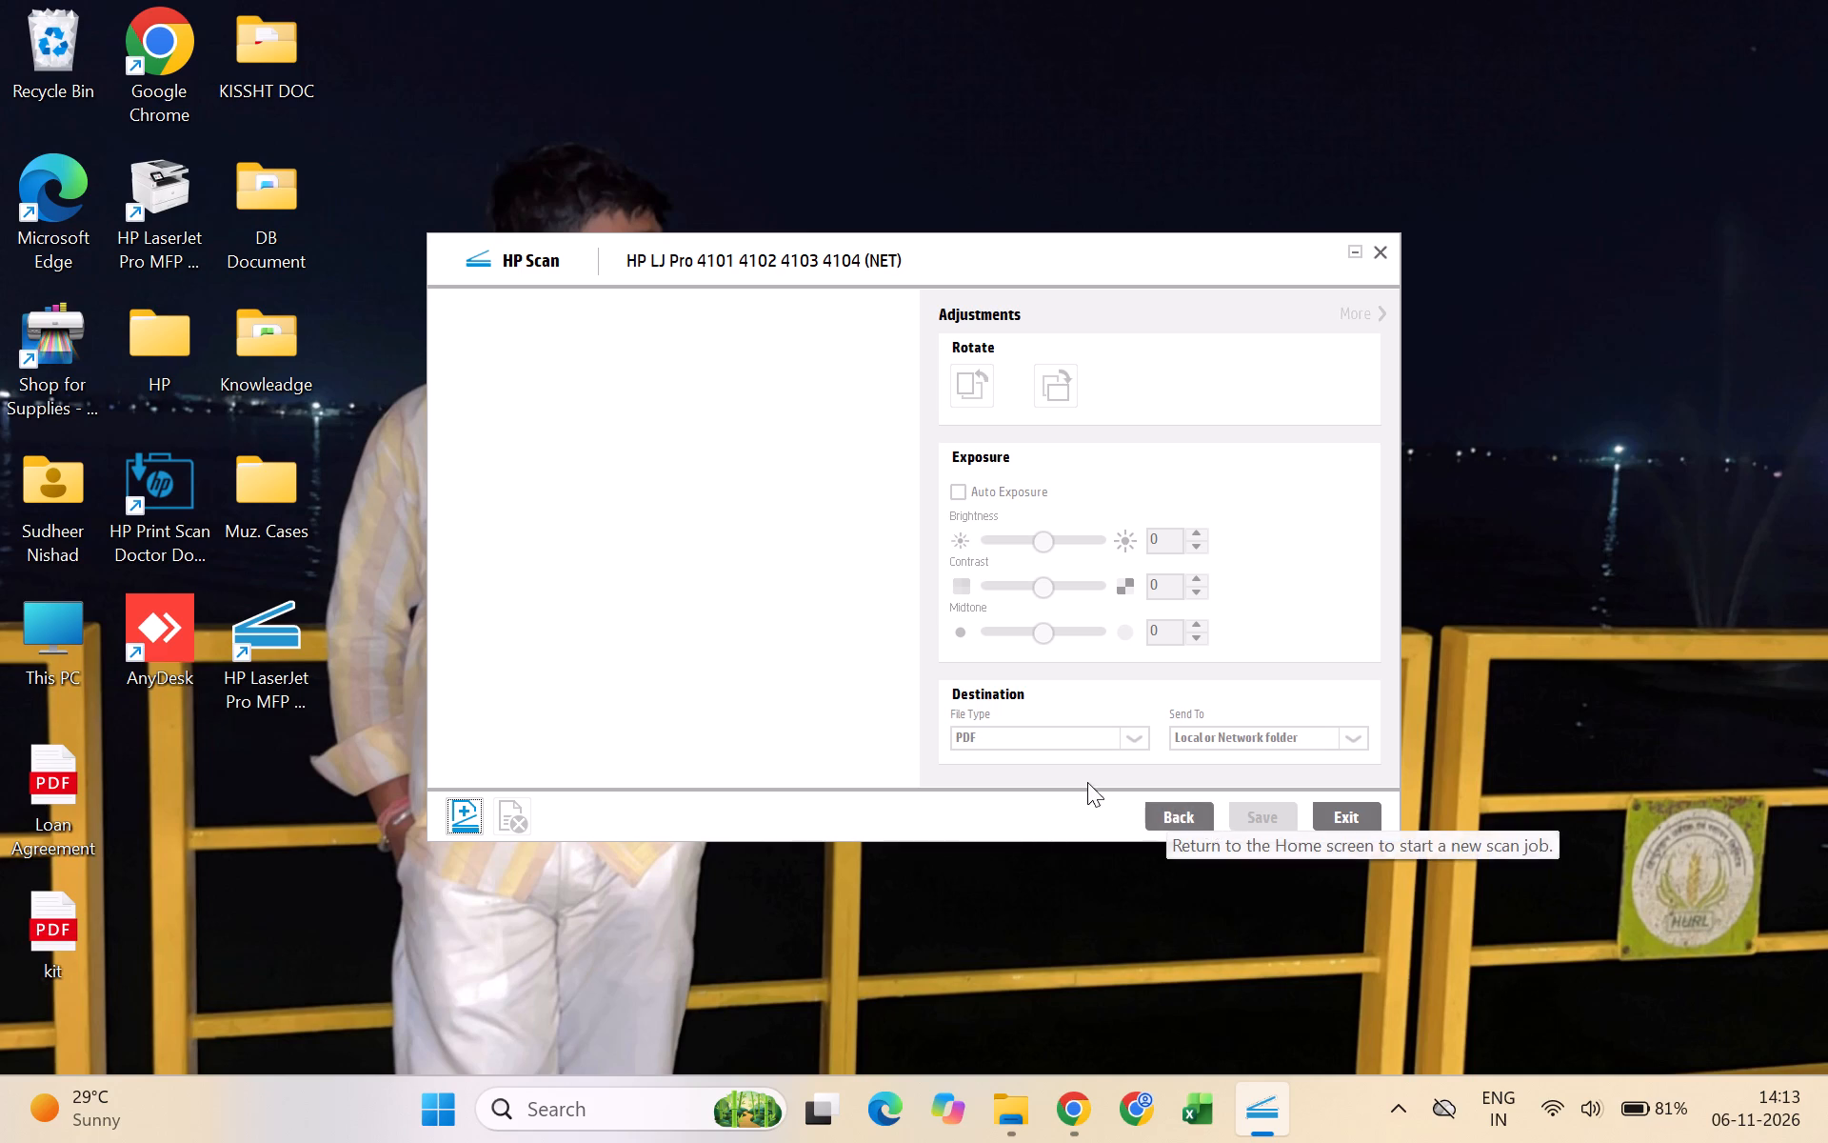
click(1179, 818)
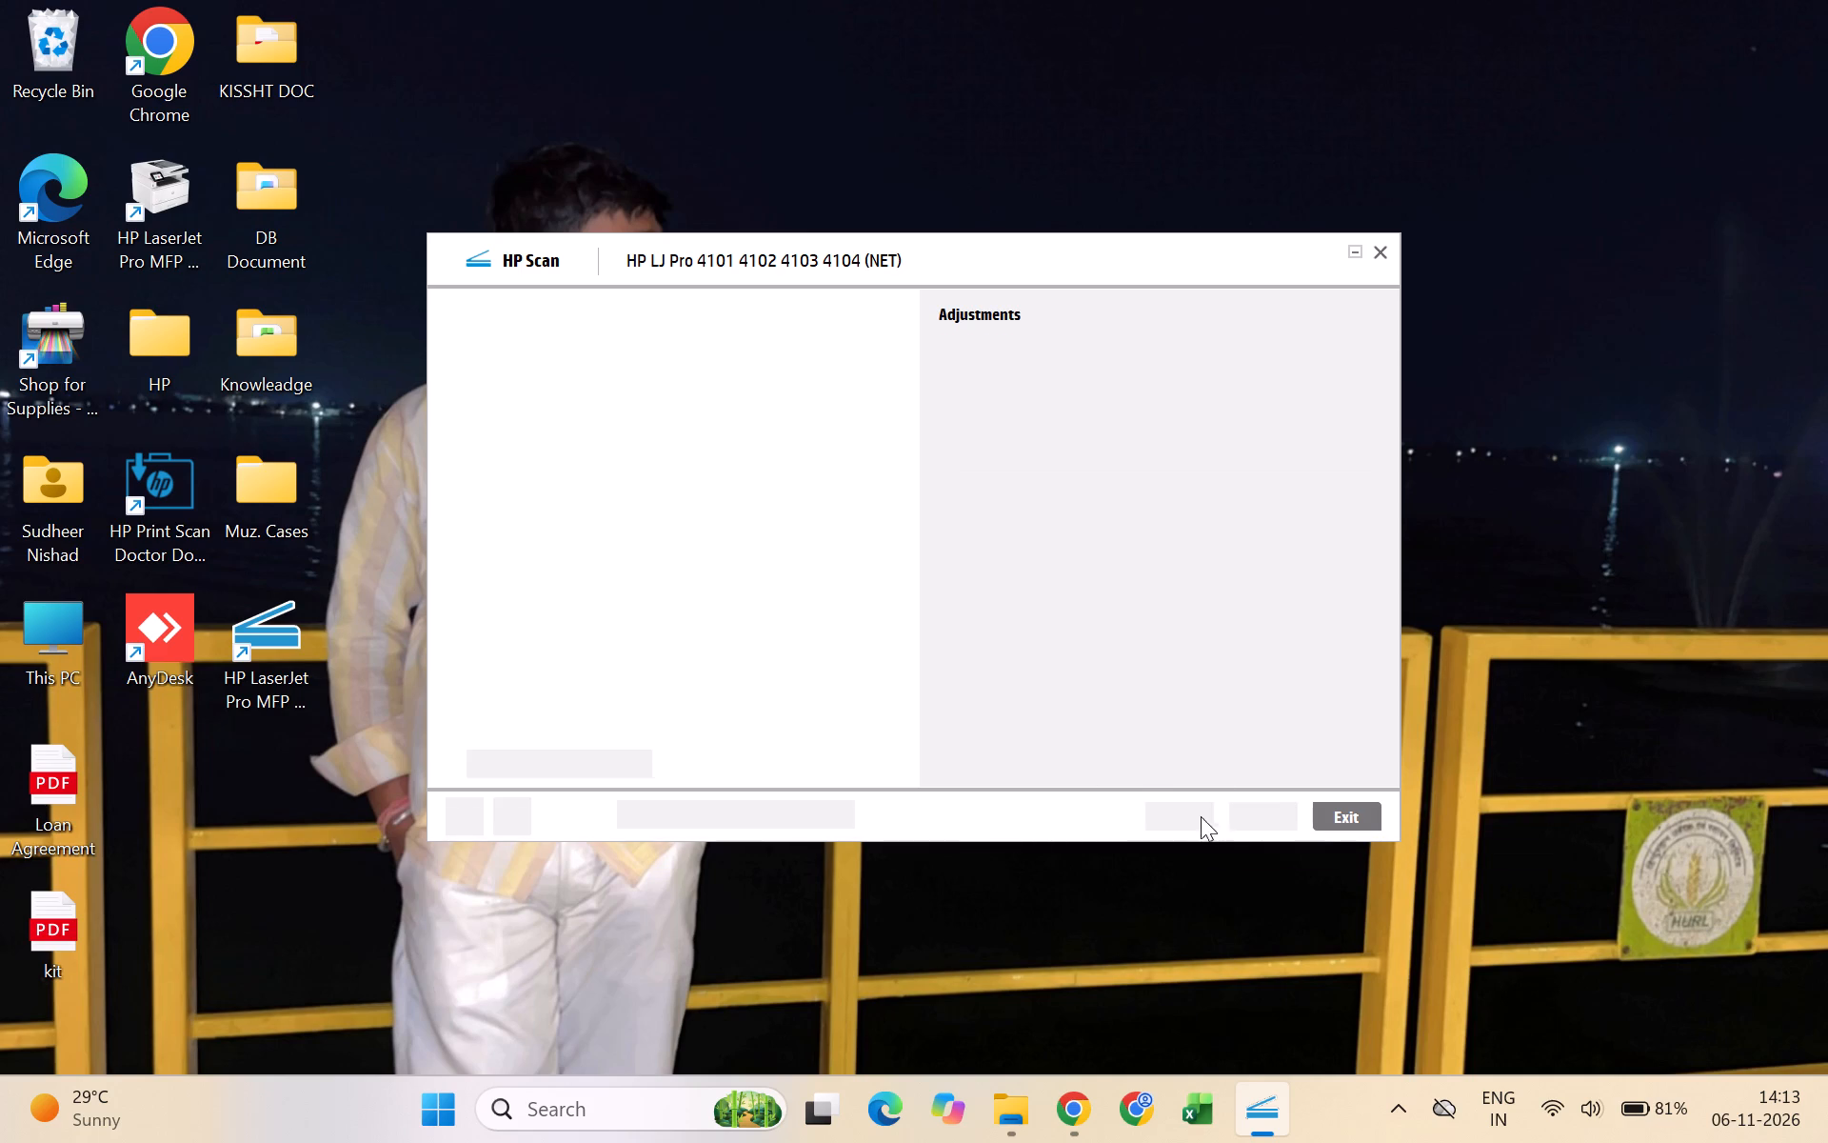
click(1270, 822)
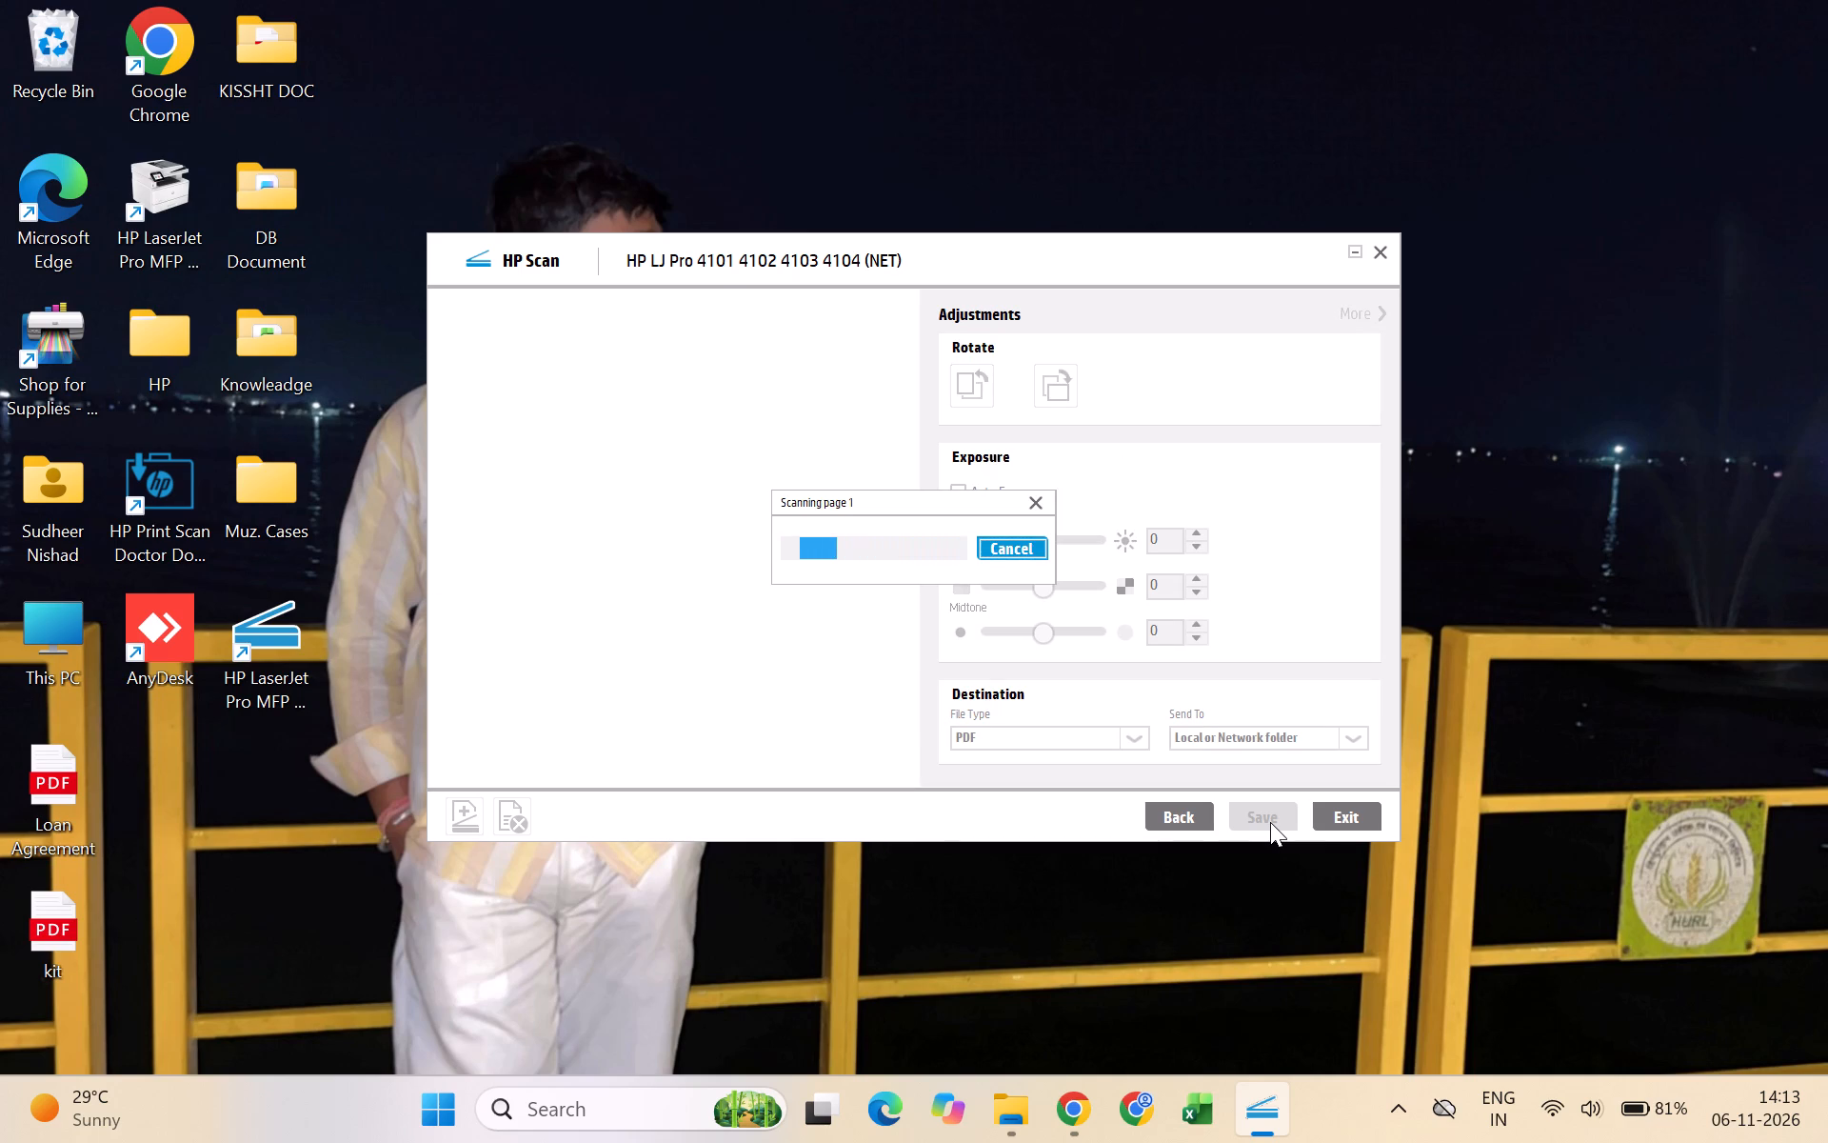
Save the scanned pages to the Desktop as a PDF named Pv Reoprt.
click(1270, 822)
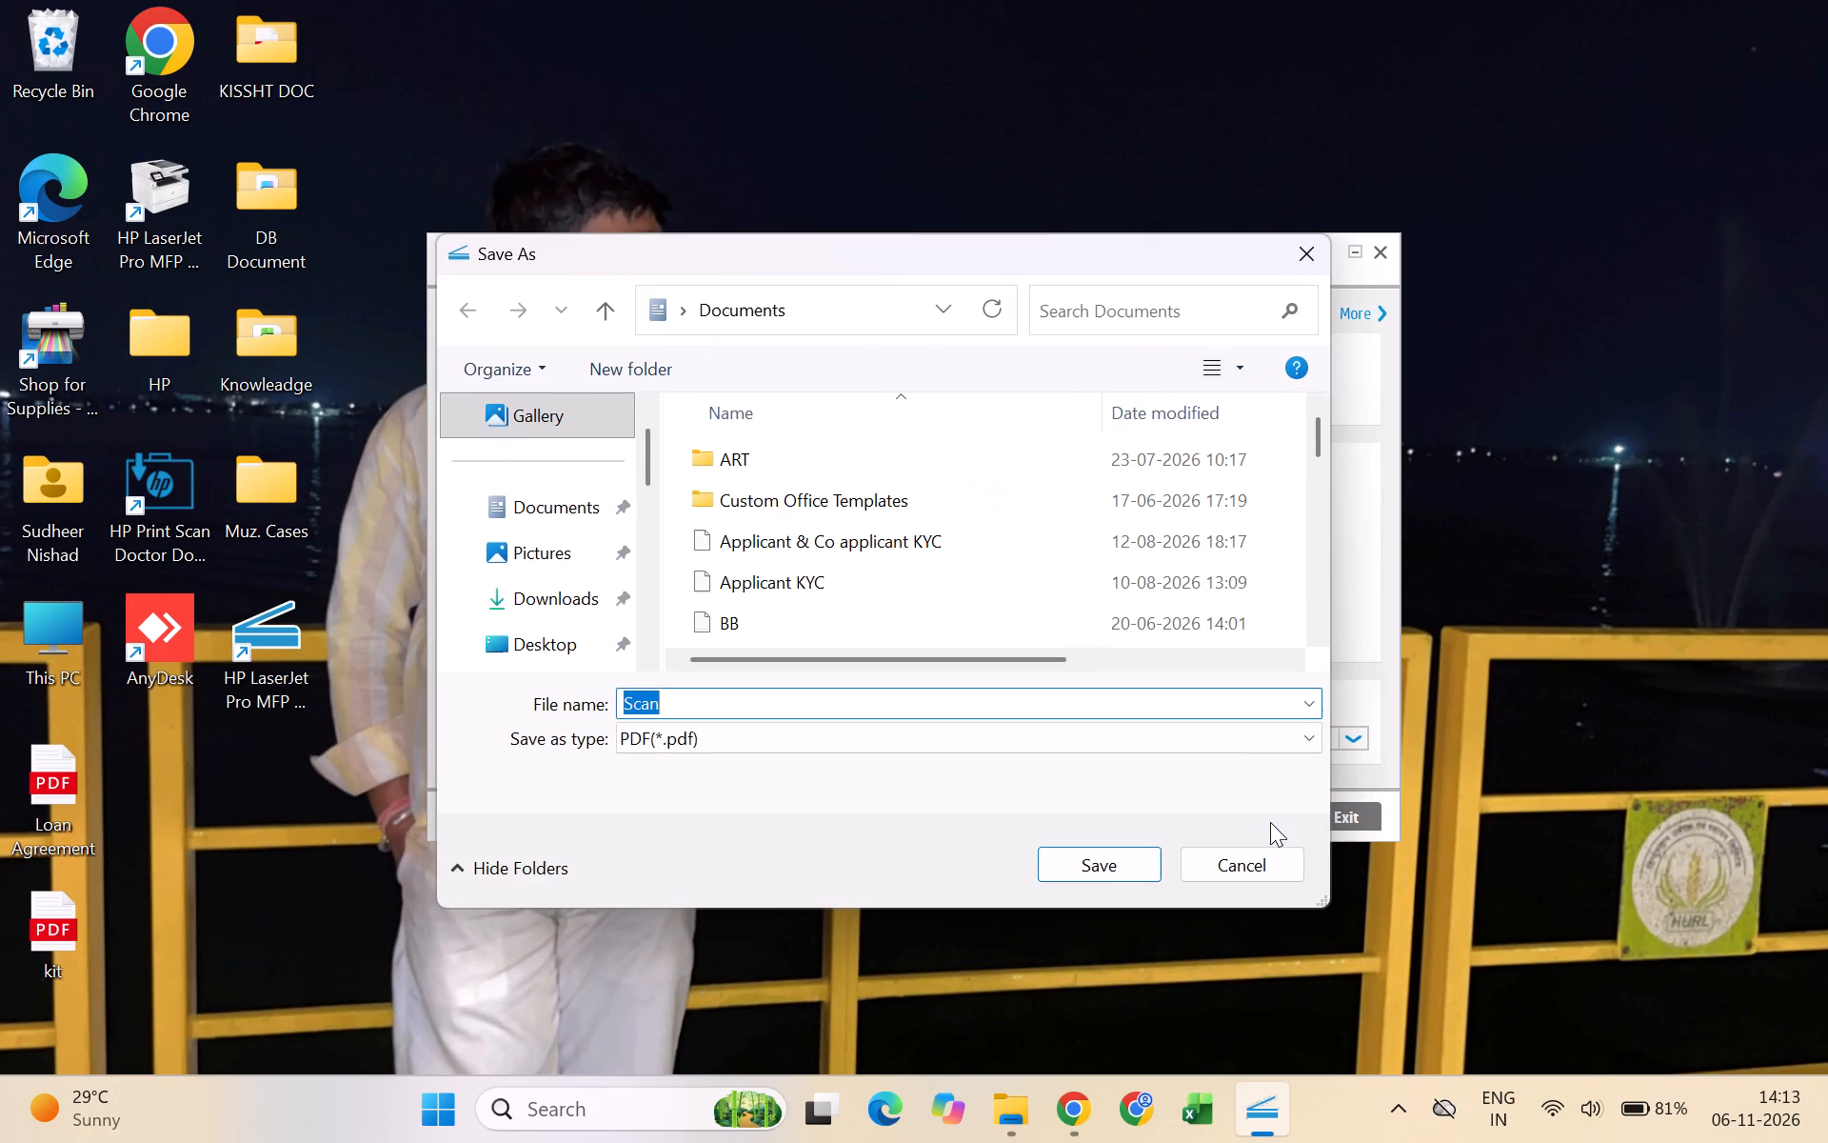
key(BackSpace)
key(p)
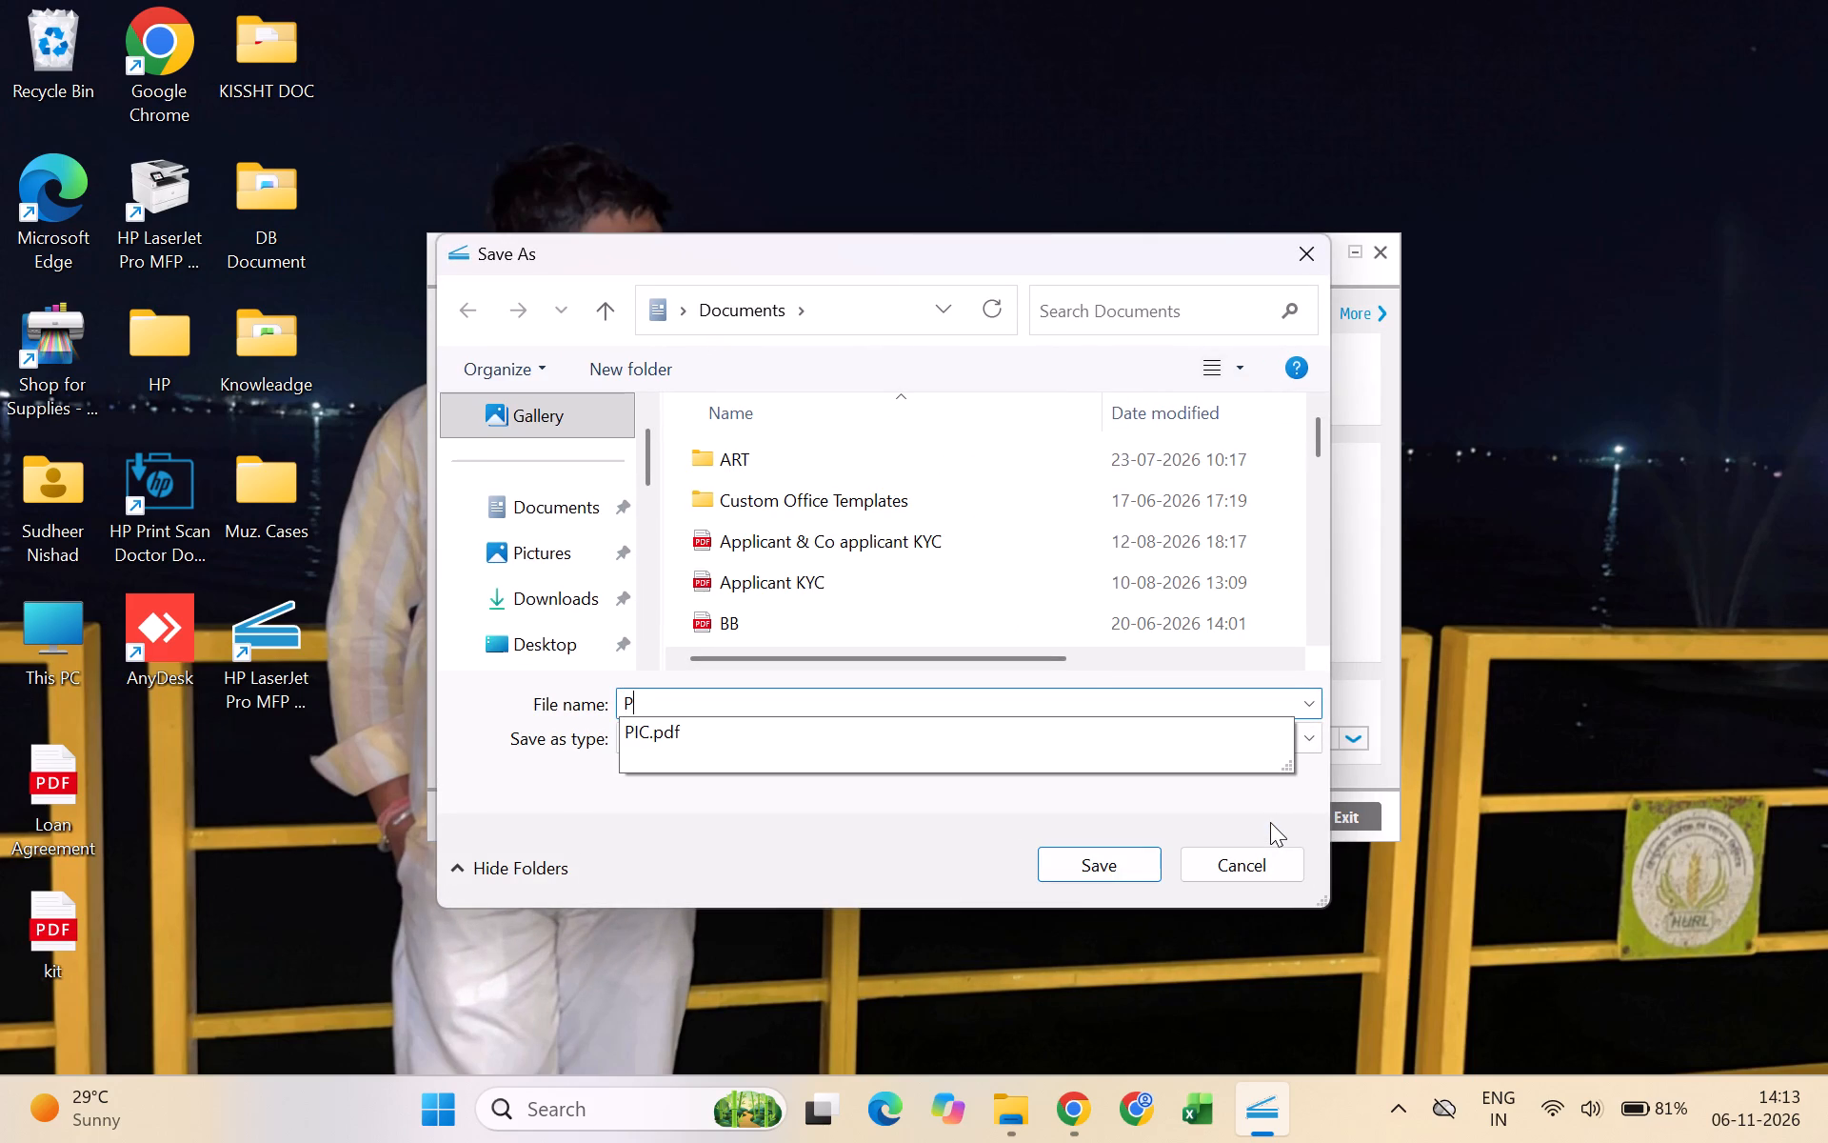
key(v)
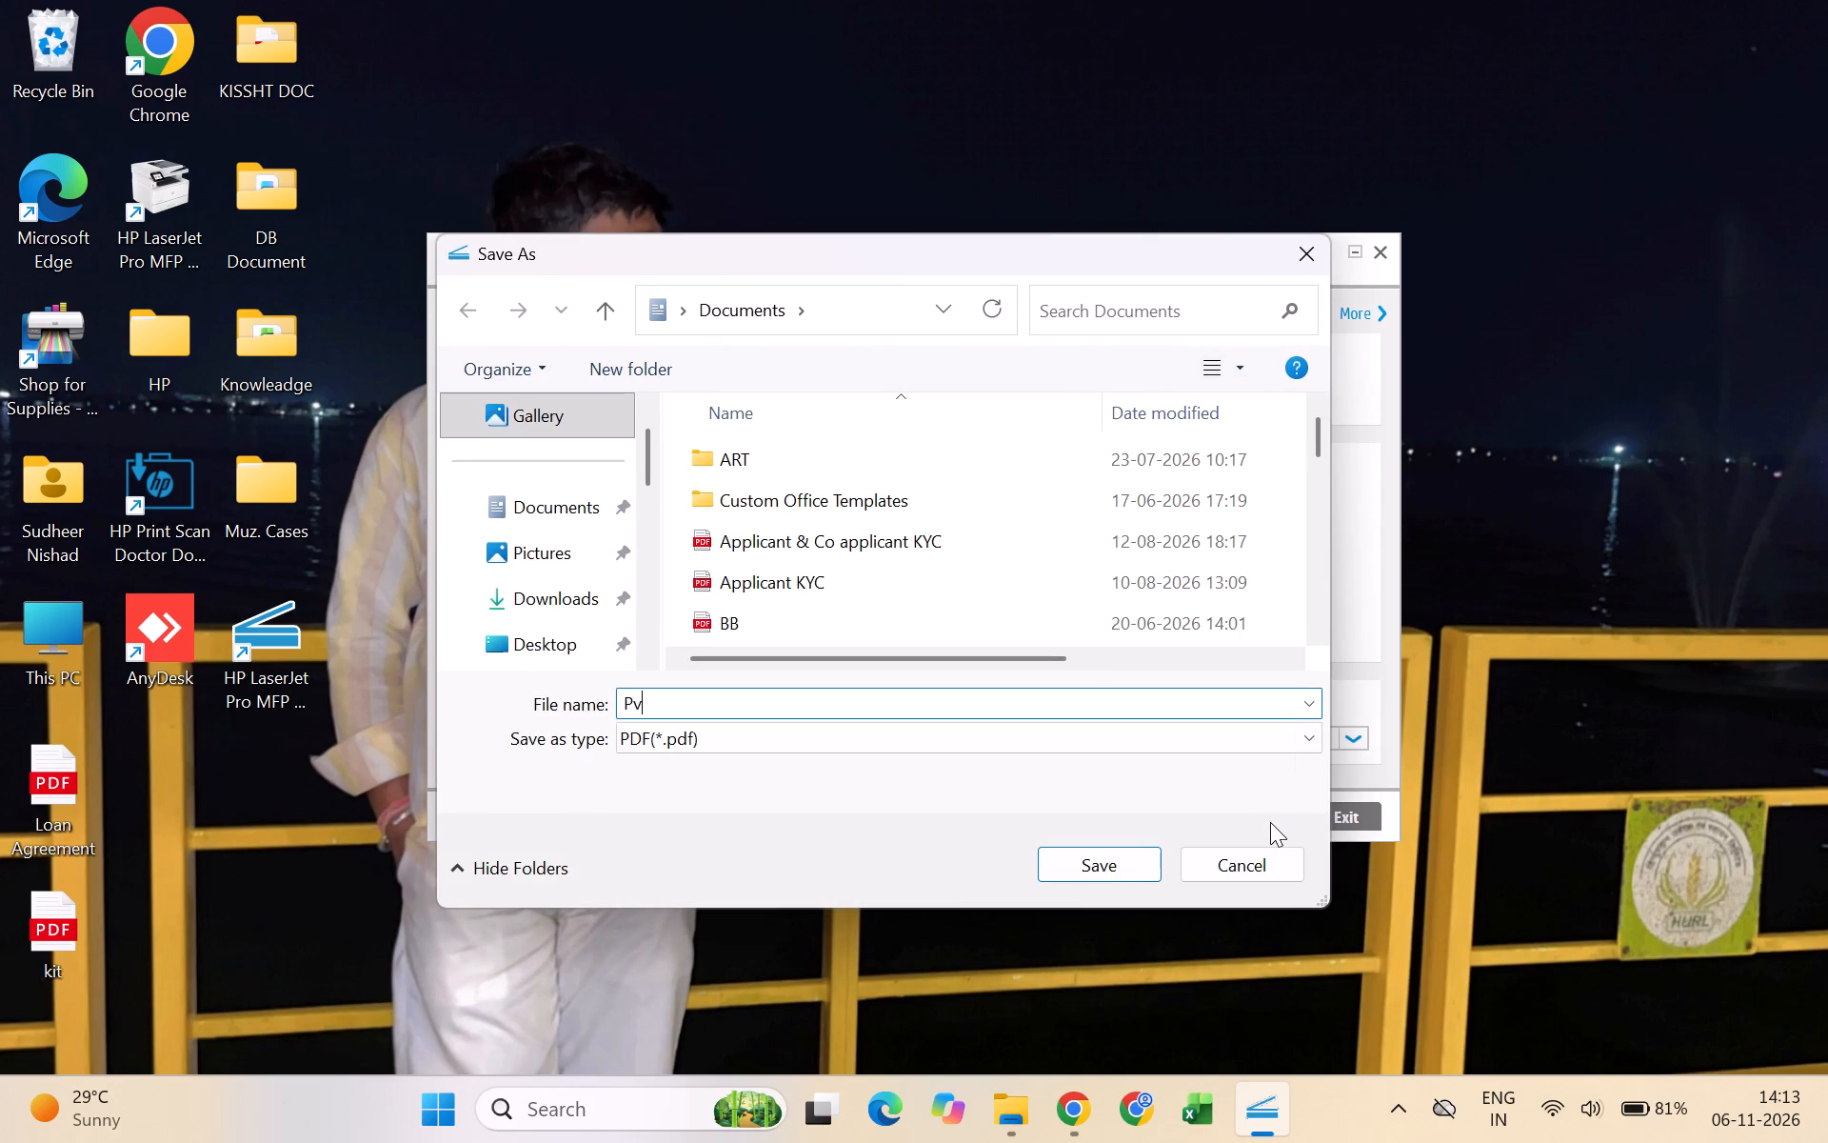
key(space)
text(rpo)
key(BackSpace)
key(BackSpace)
key(BackSpace)
text(eoprt)
scroll(482, 615, down, 1)
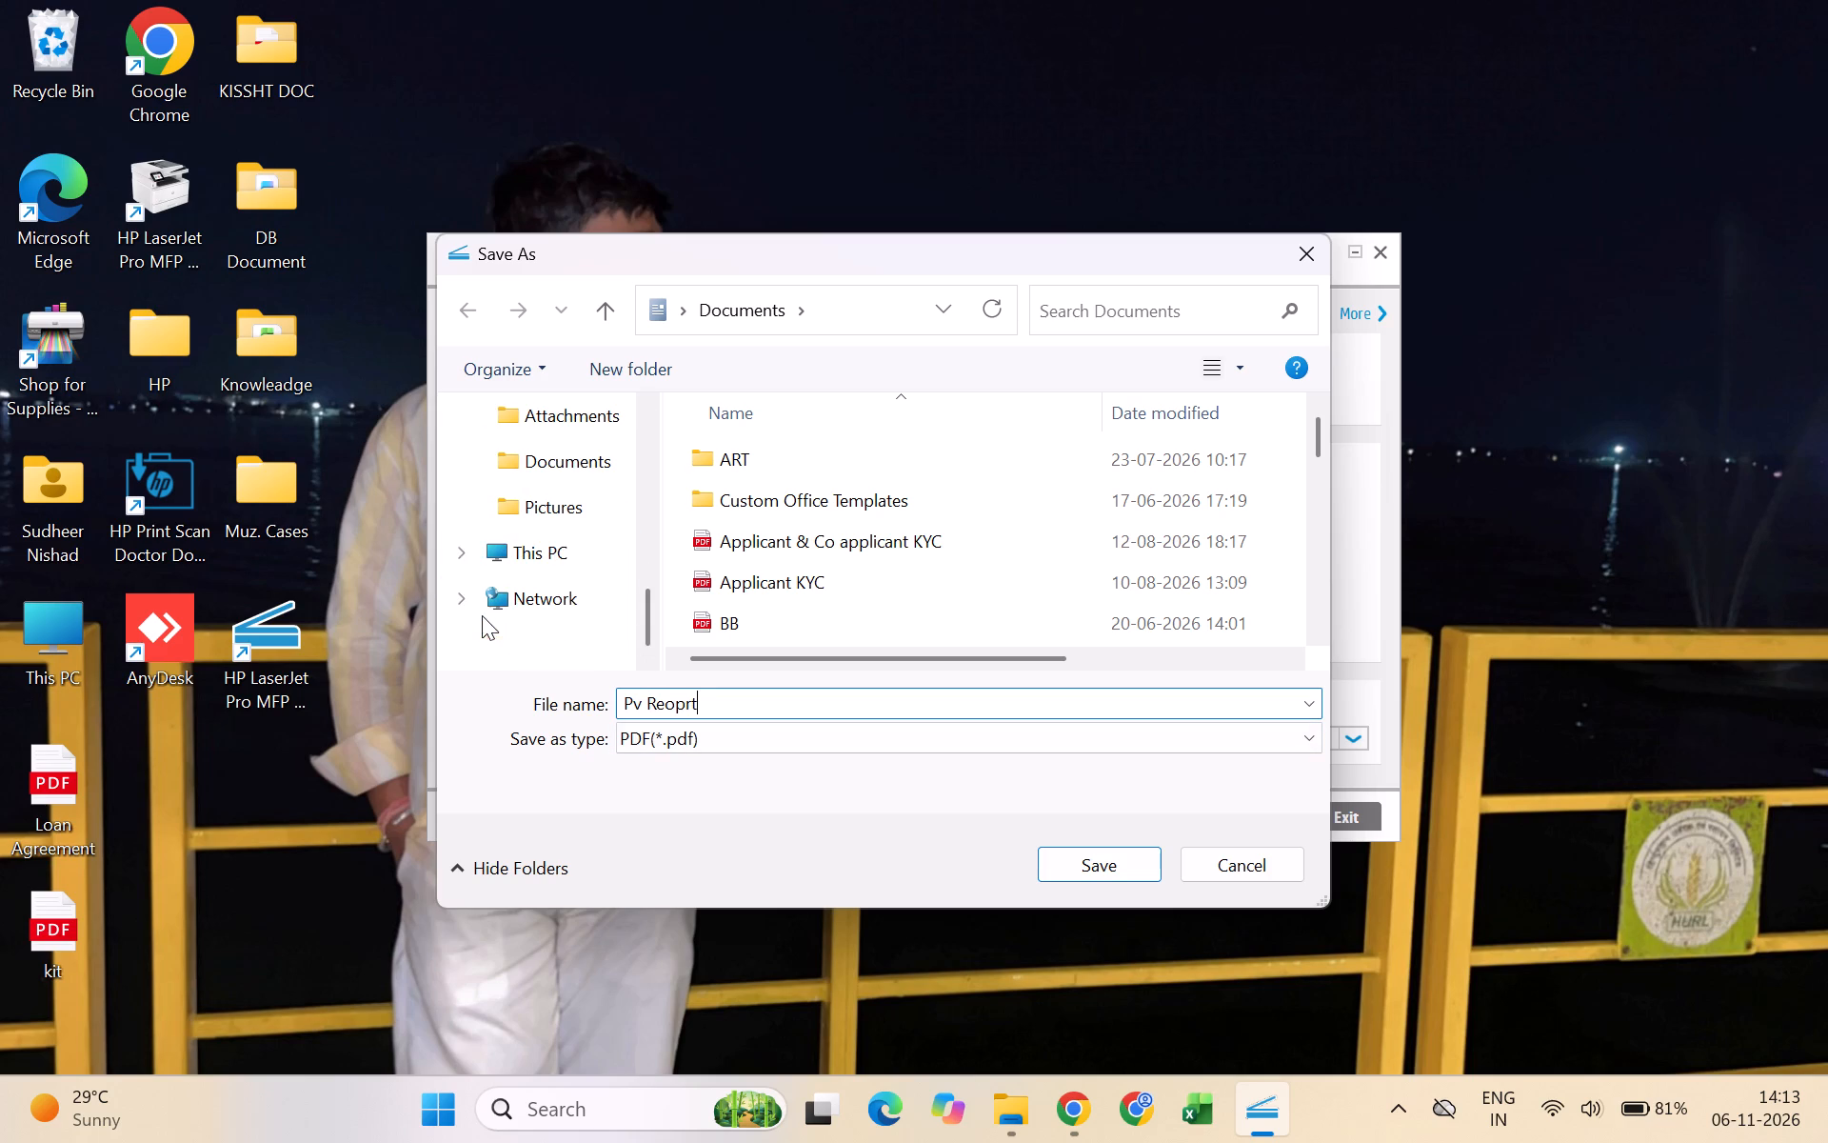
scroll(569, 440, up, 1)
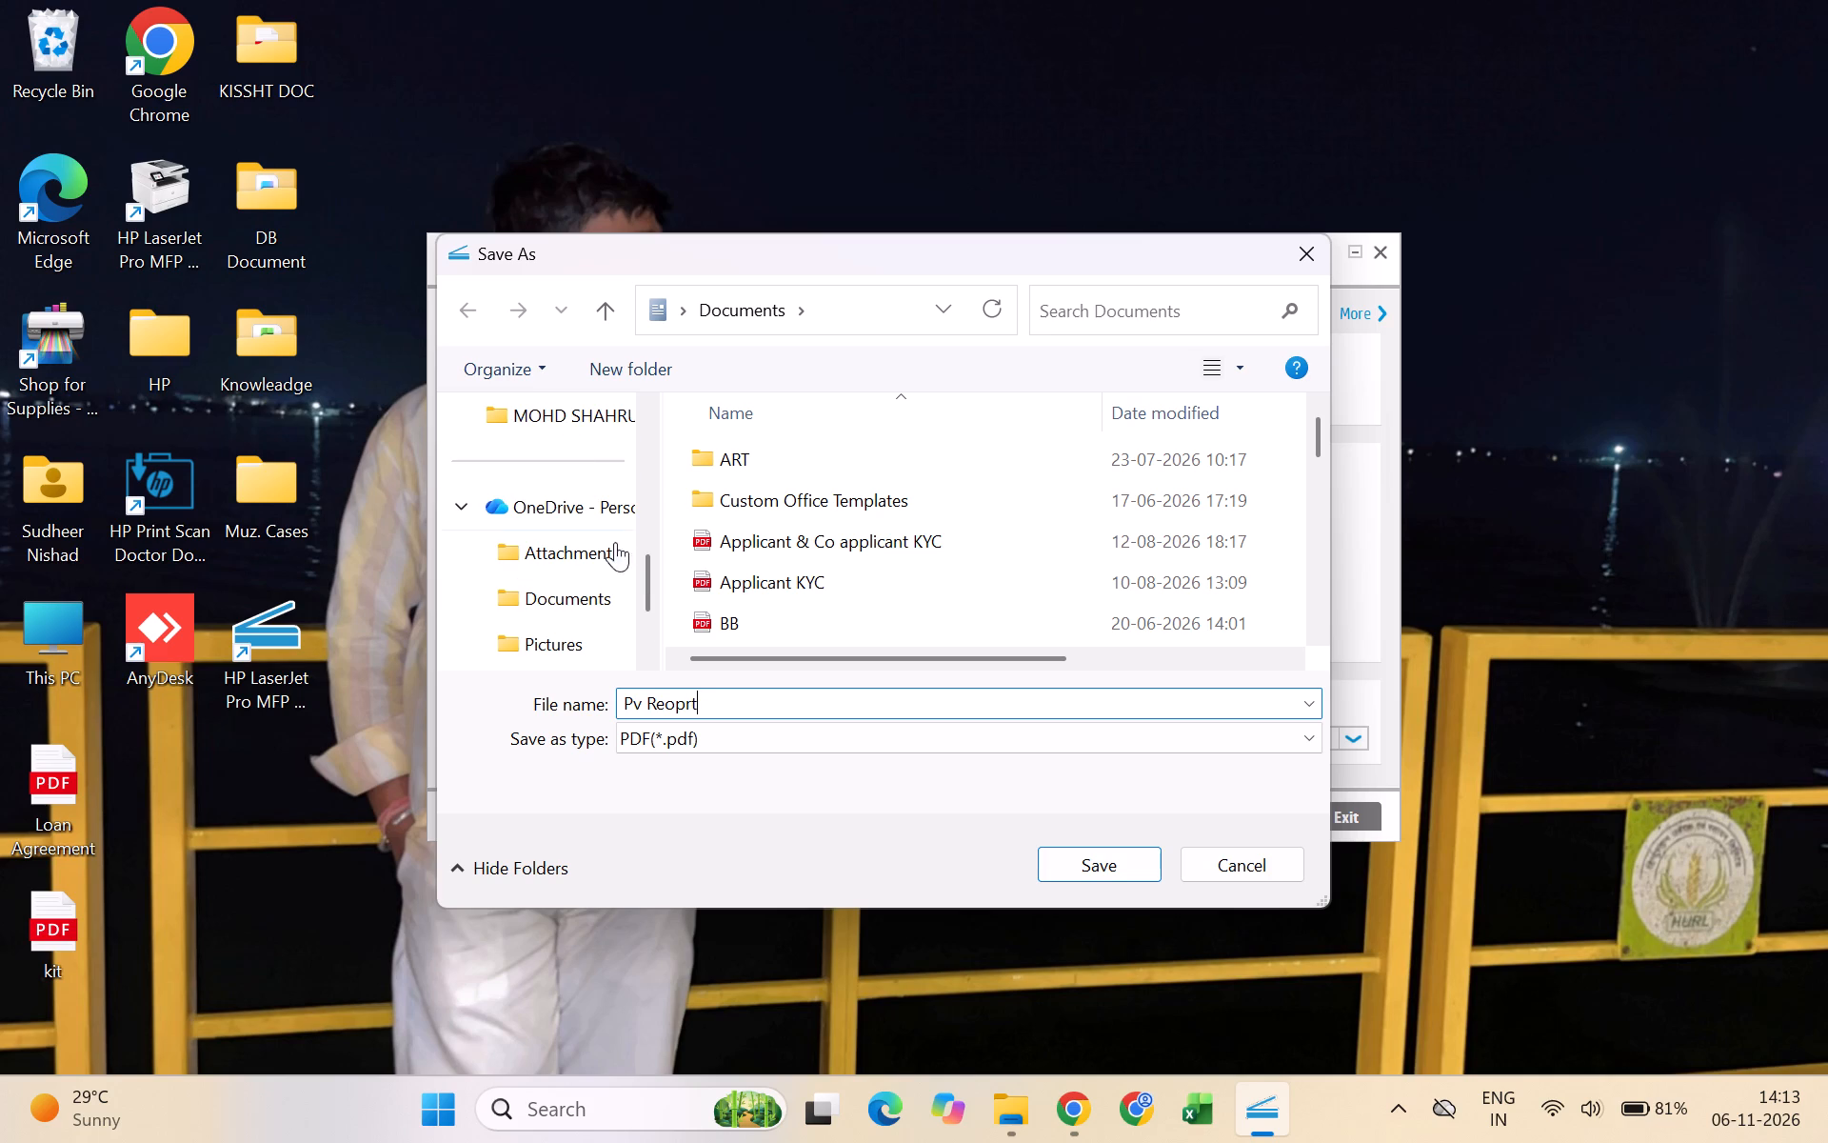
scroll(585, 569, up, 1)
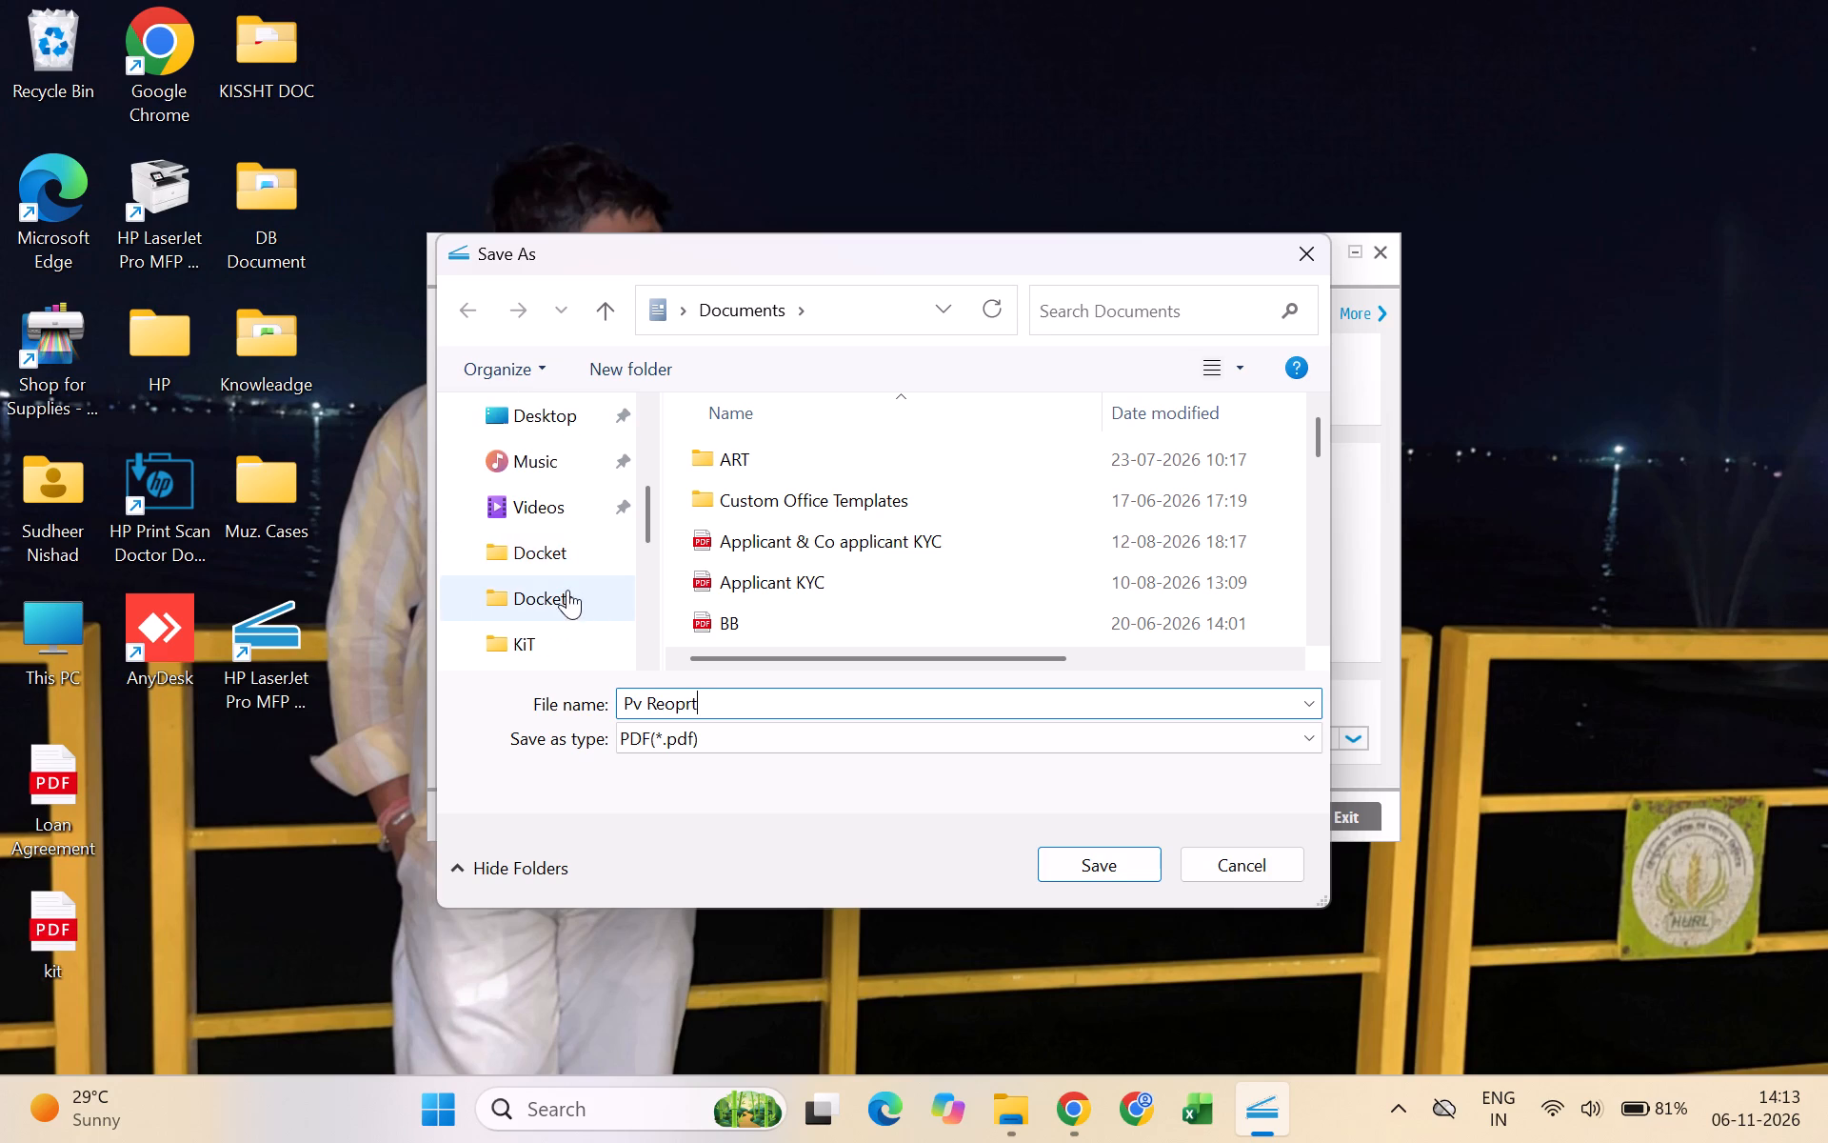
double_click(569, 540)
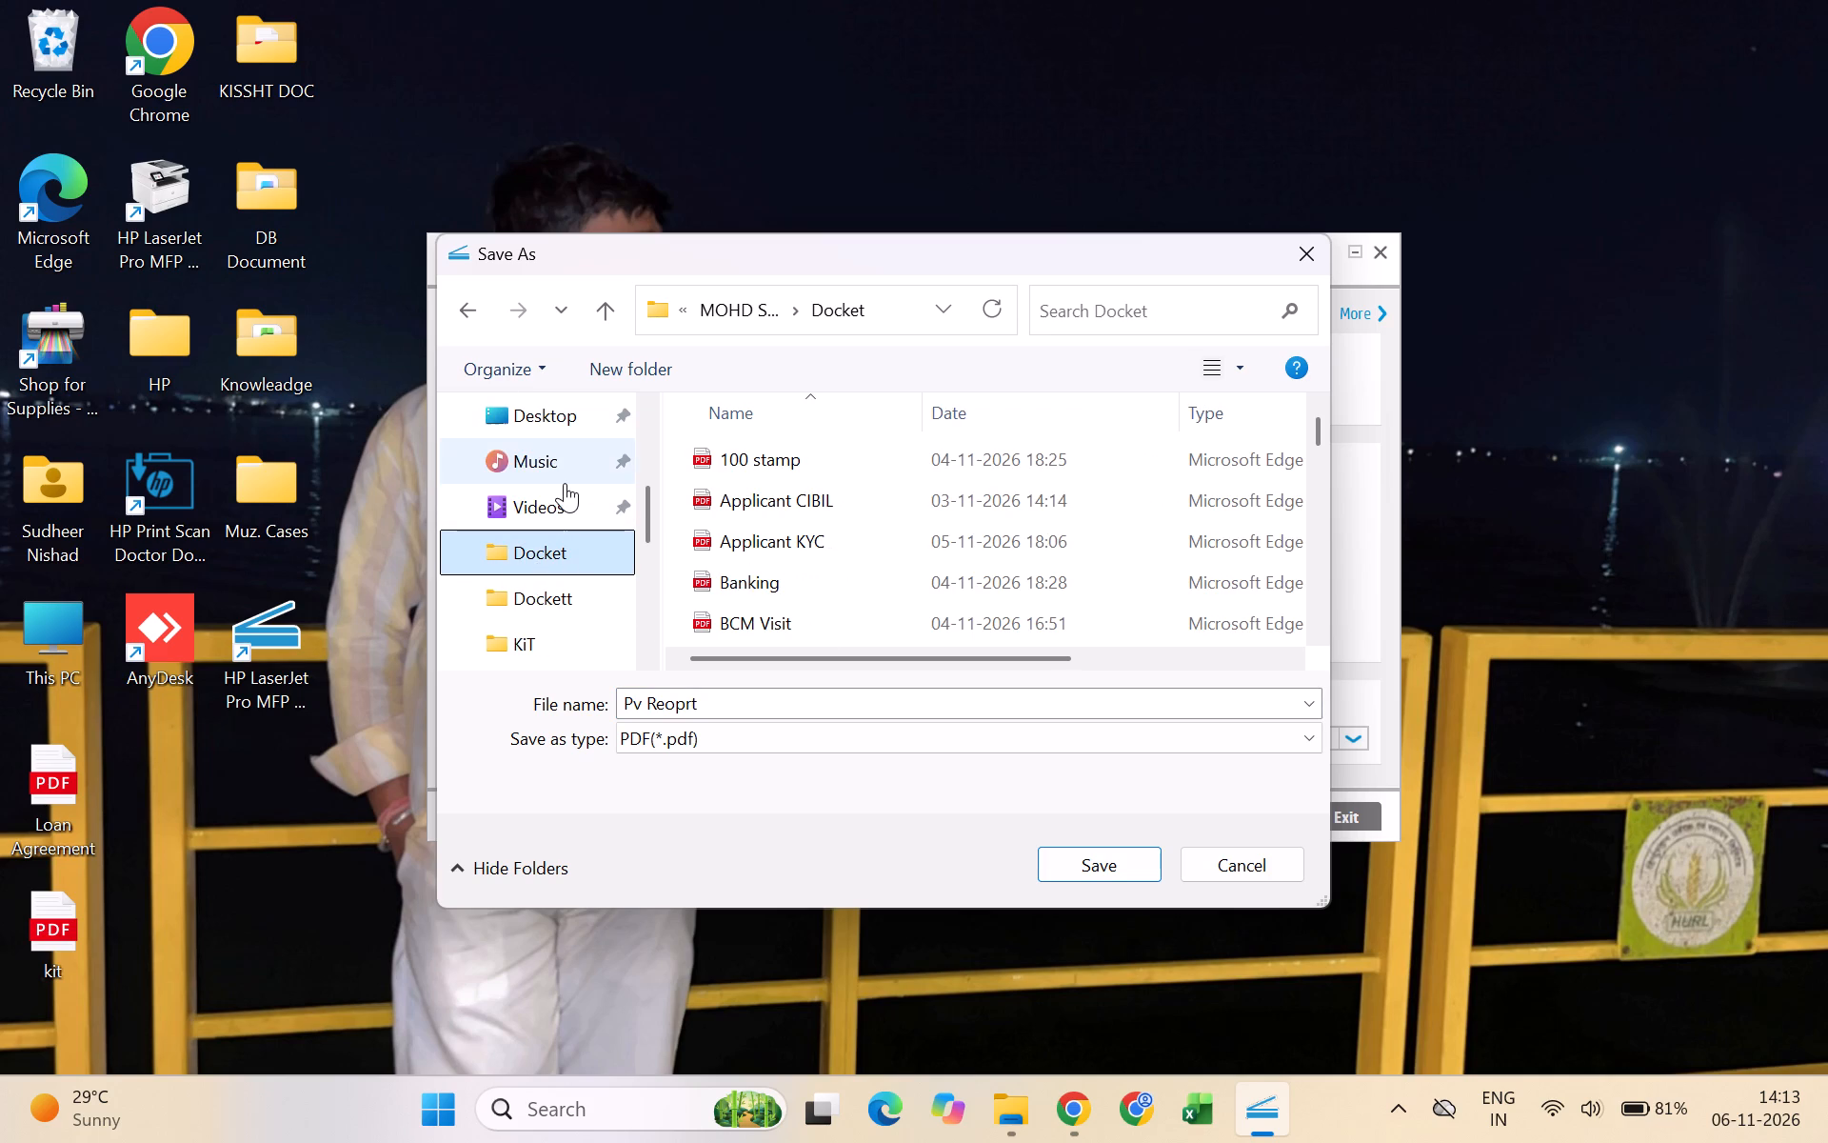
scroll(565, 483, up, 1)
double_click(559, 423)
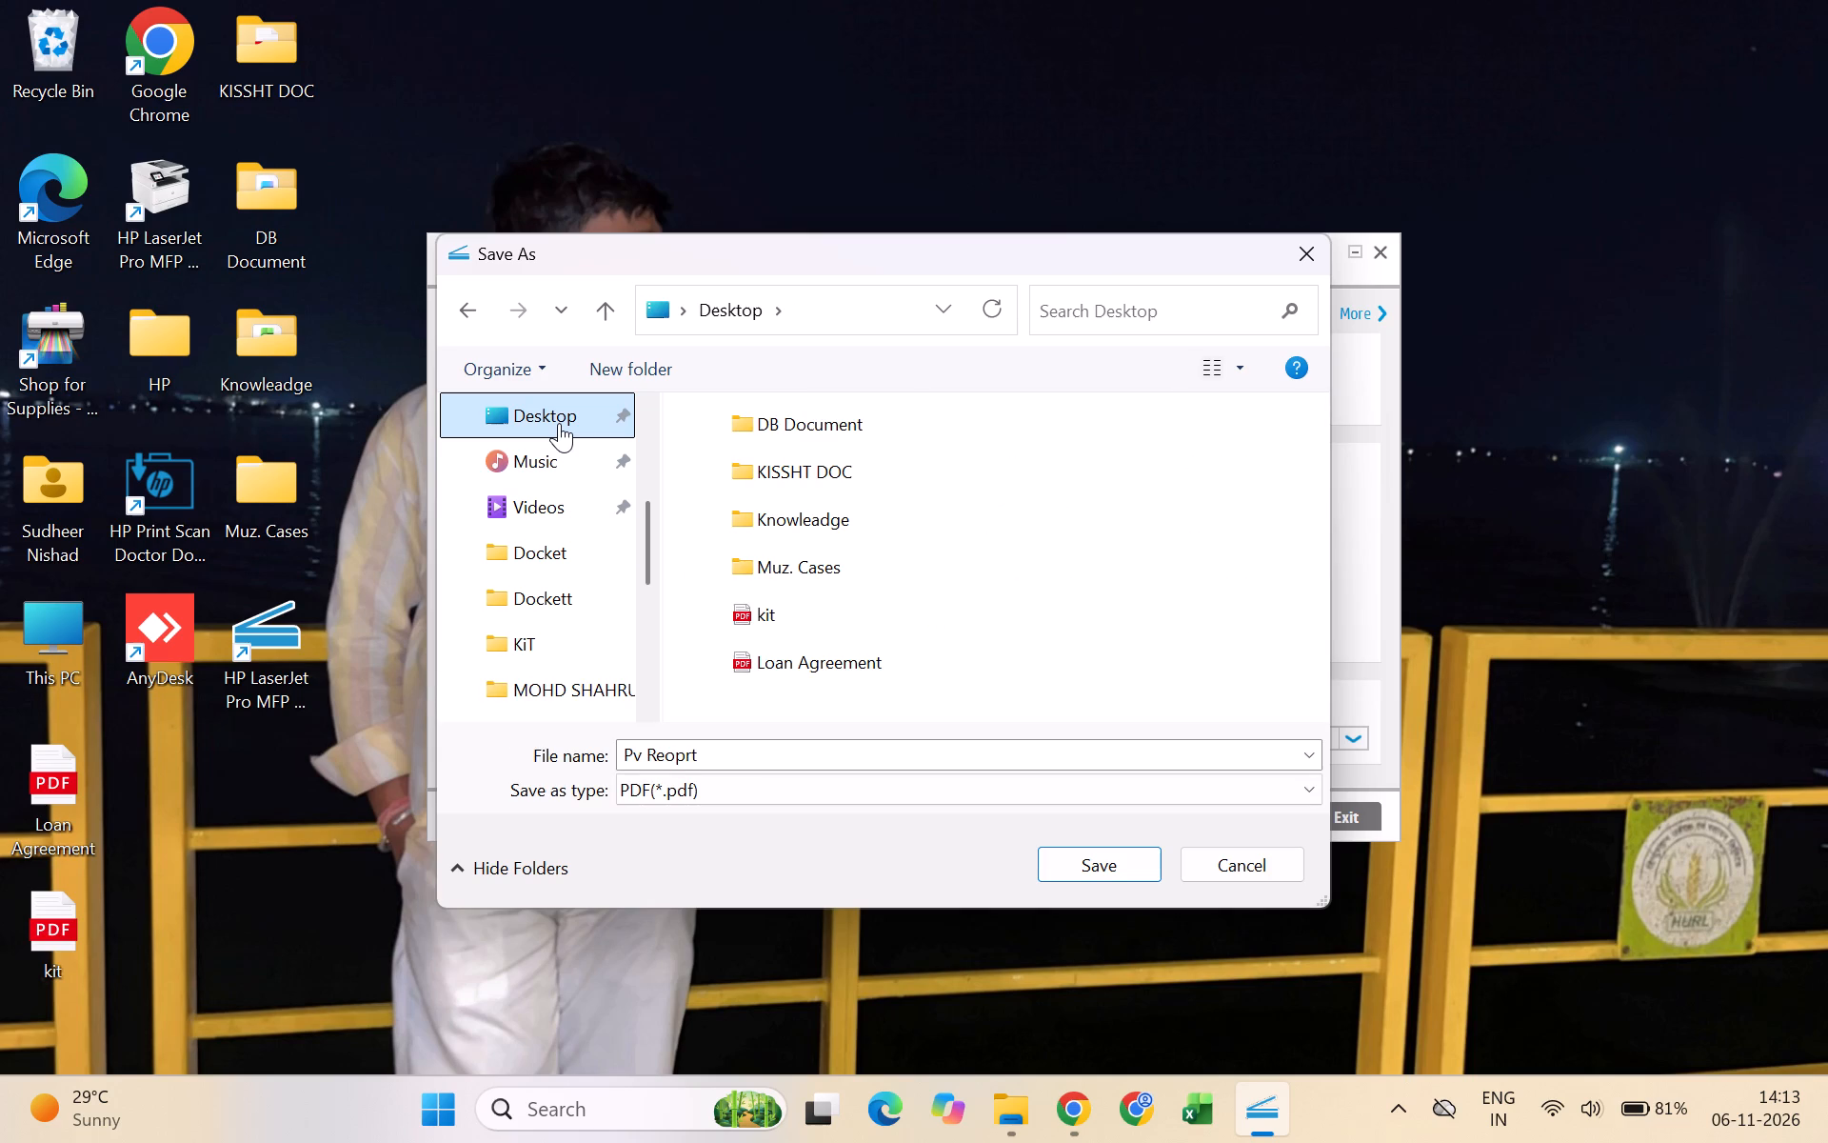
scroll(921, 701, down, 5)
click(1111, 870)
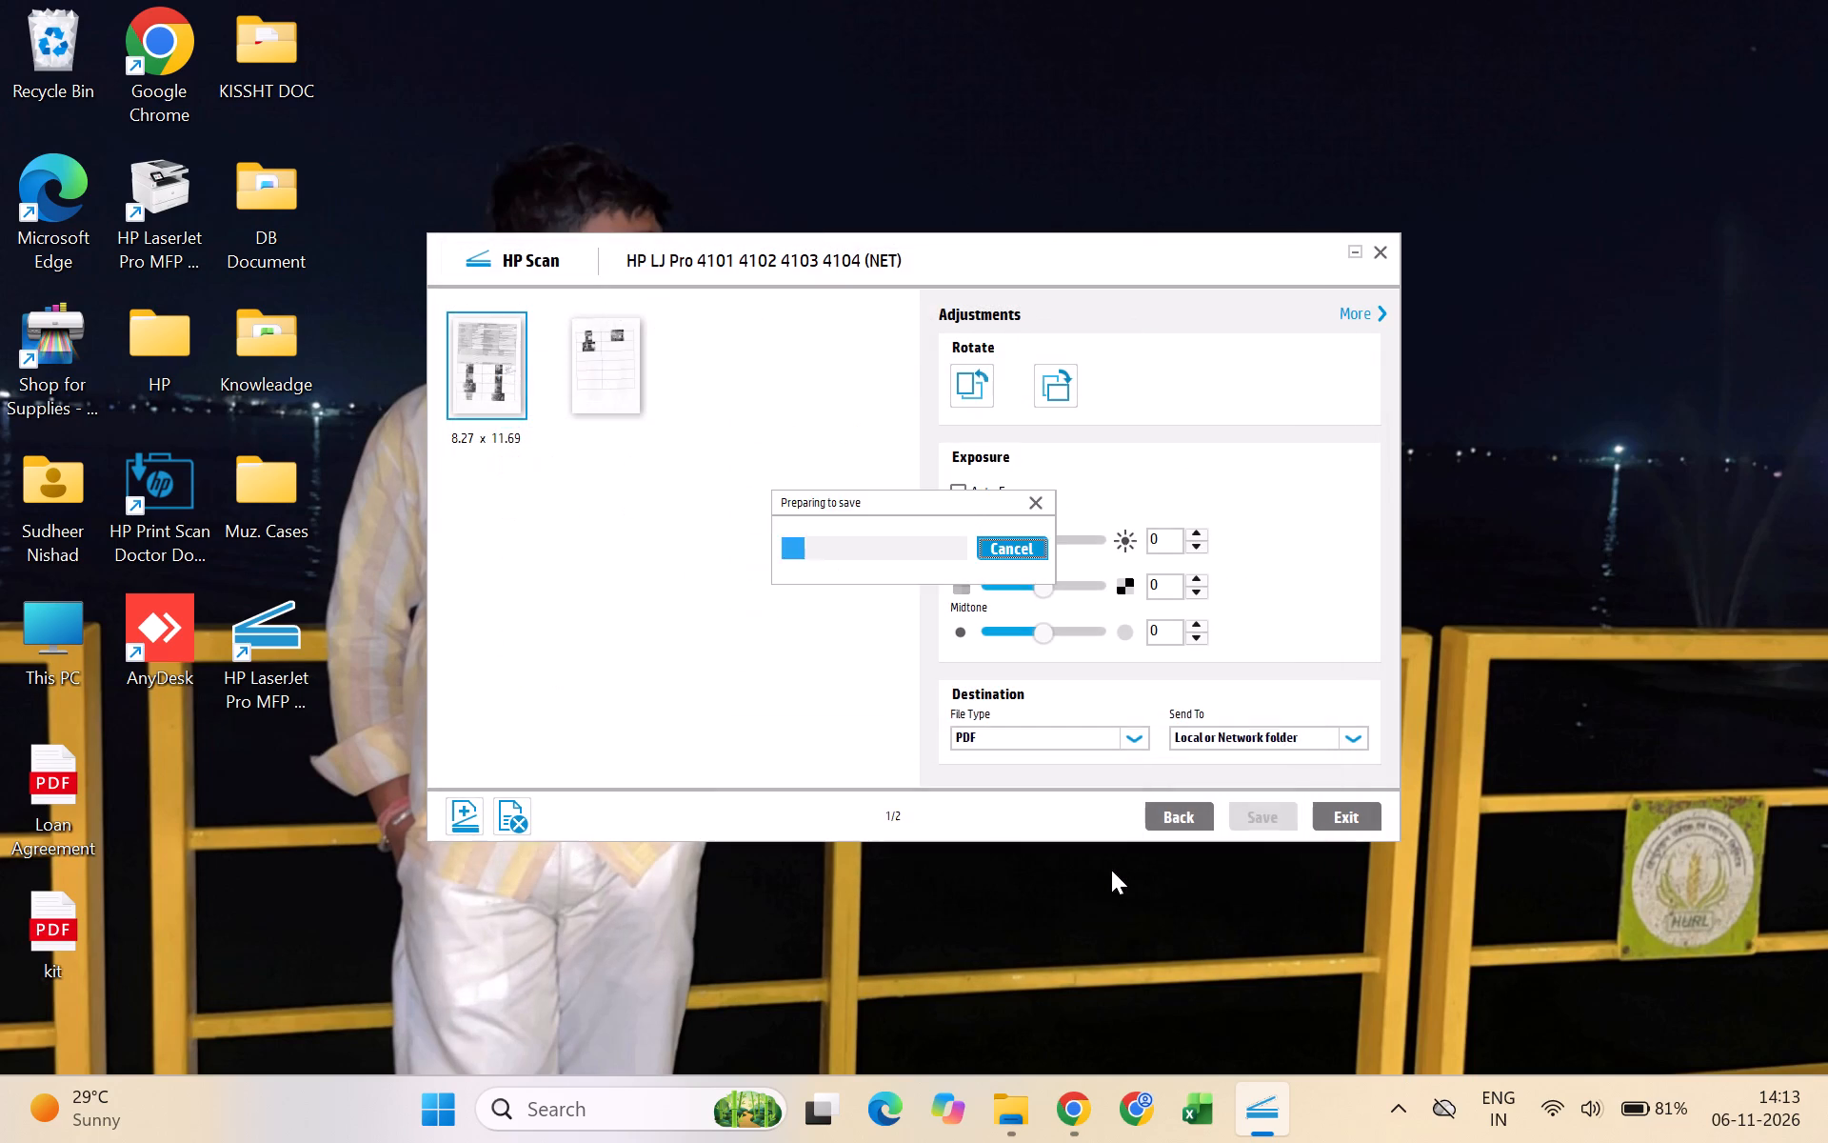
Return to HP Scan, start a new Save as PDF job, choose its page sides, and scan the MODT document.
scroll(1255, 970, right, 1)
scroll(1214, 990, up, 1)
click(1289, 1122)
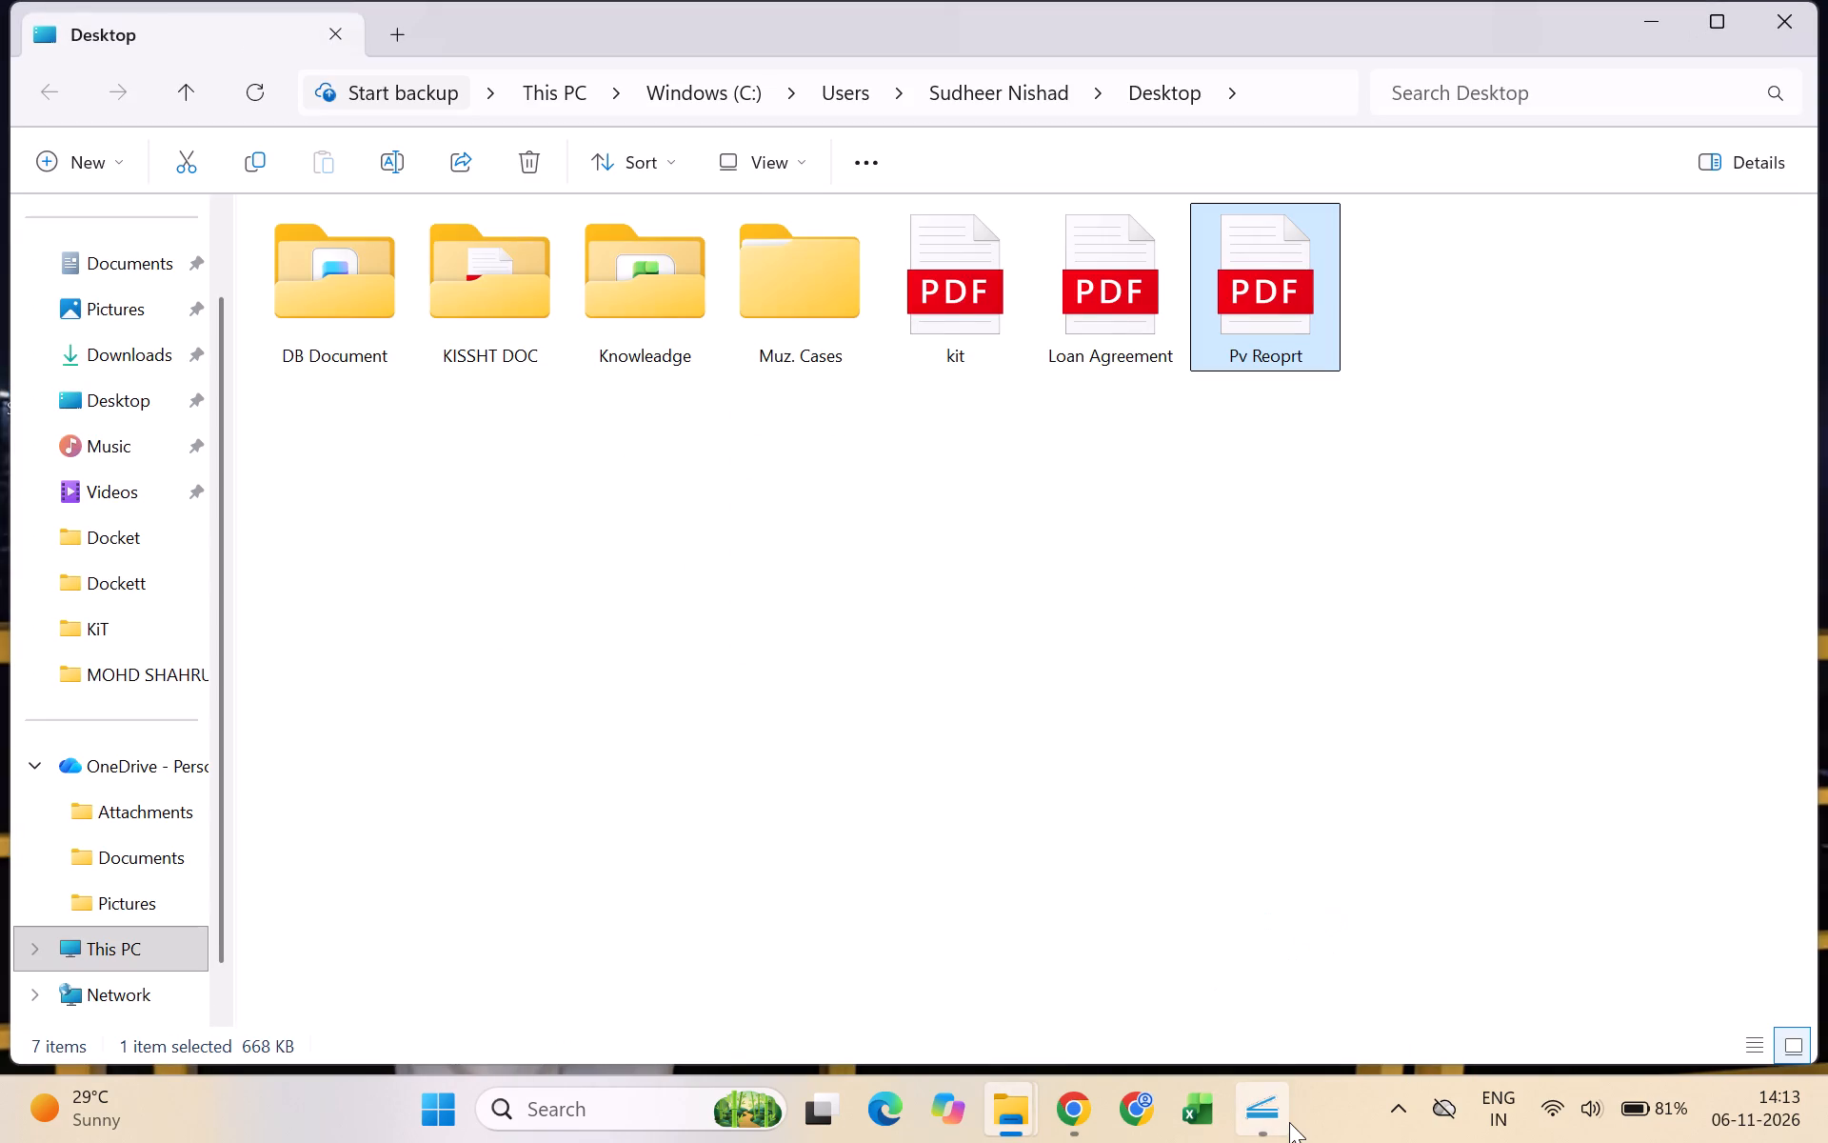
click(1175, 809)
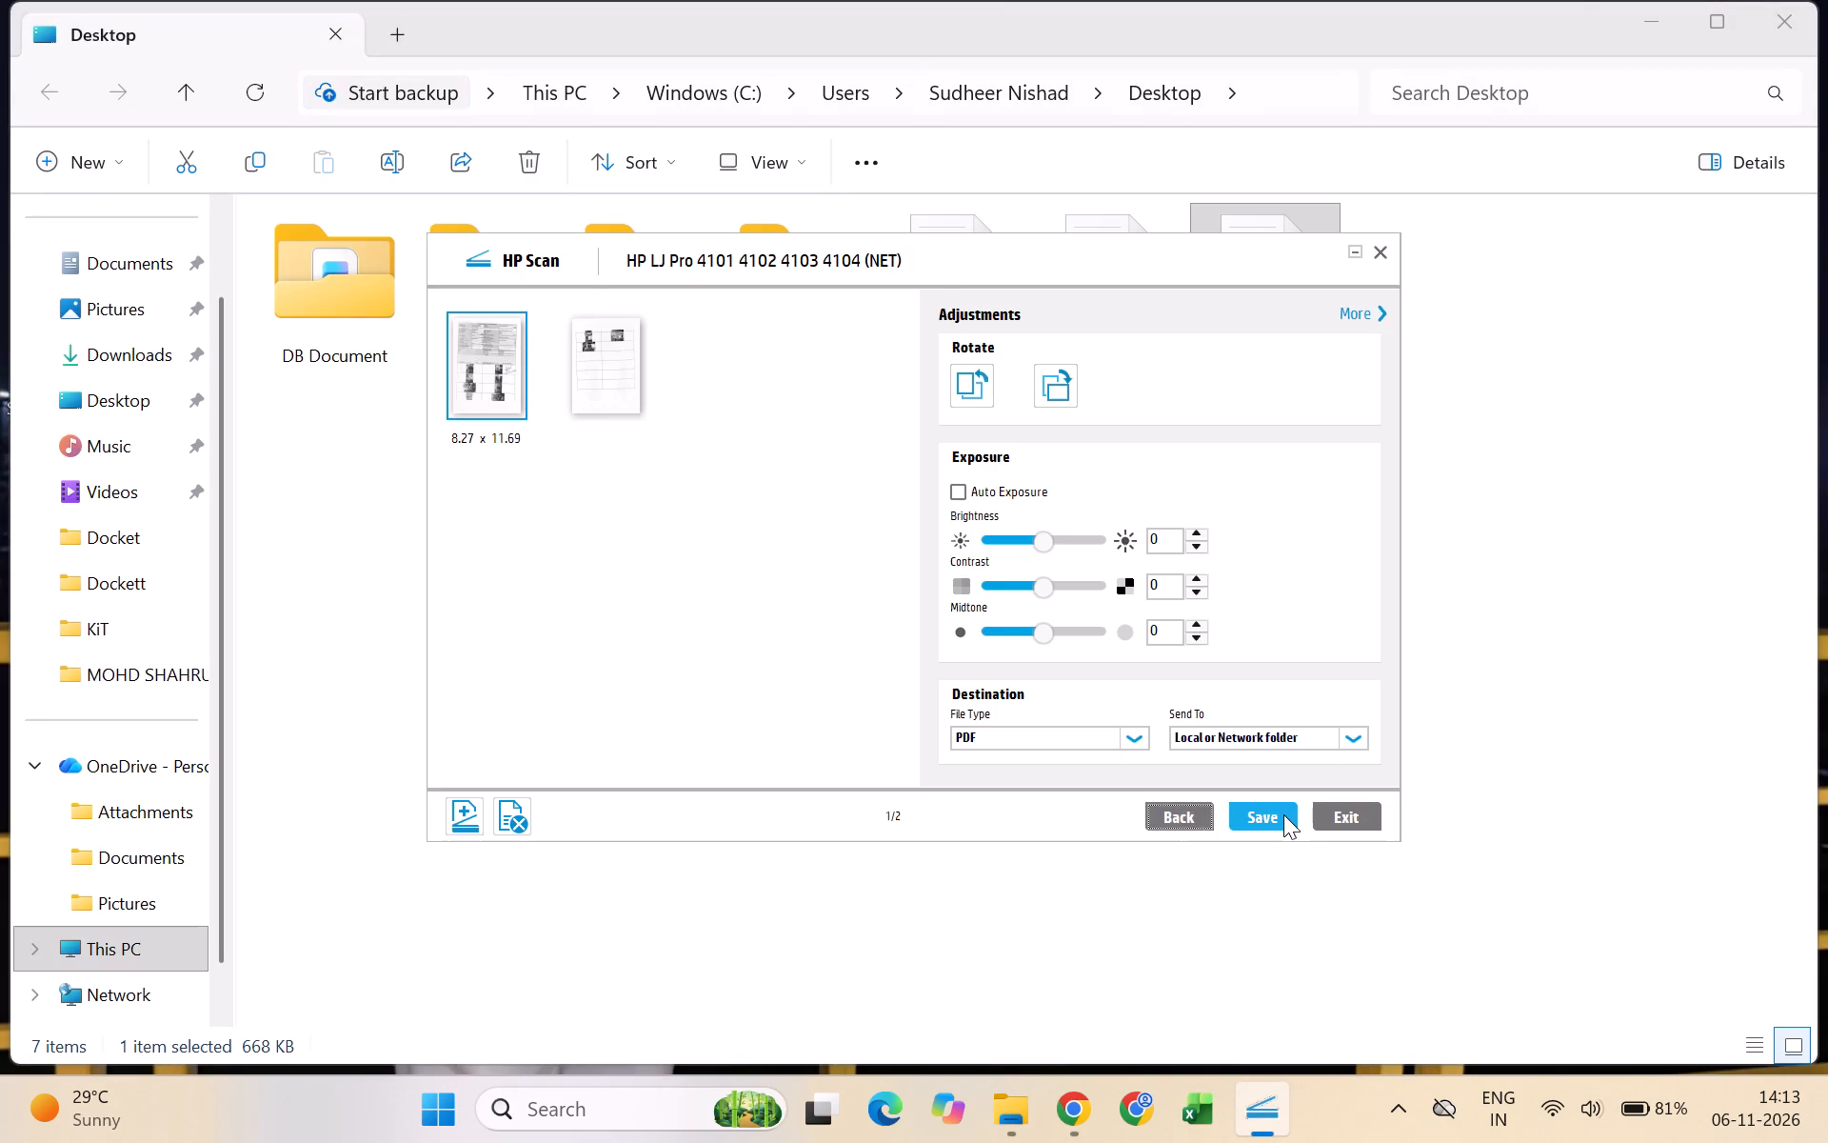
drag(1351, 387, 1274, 408)
click(1274, 408)
click(1263, 813)
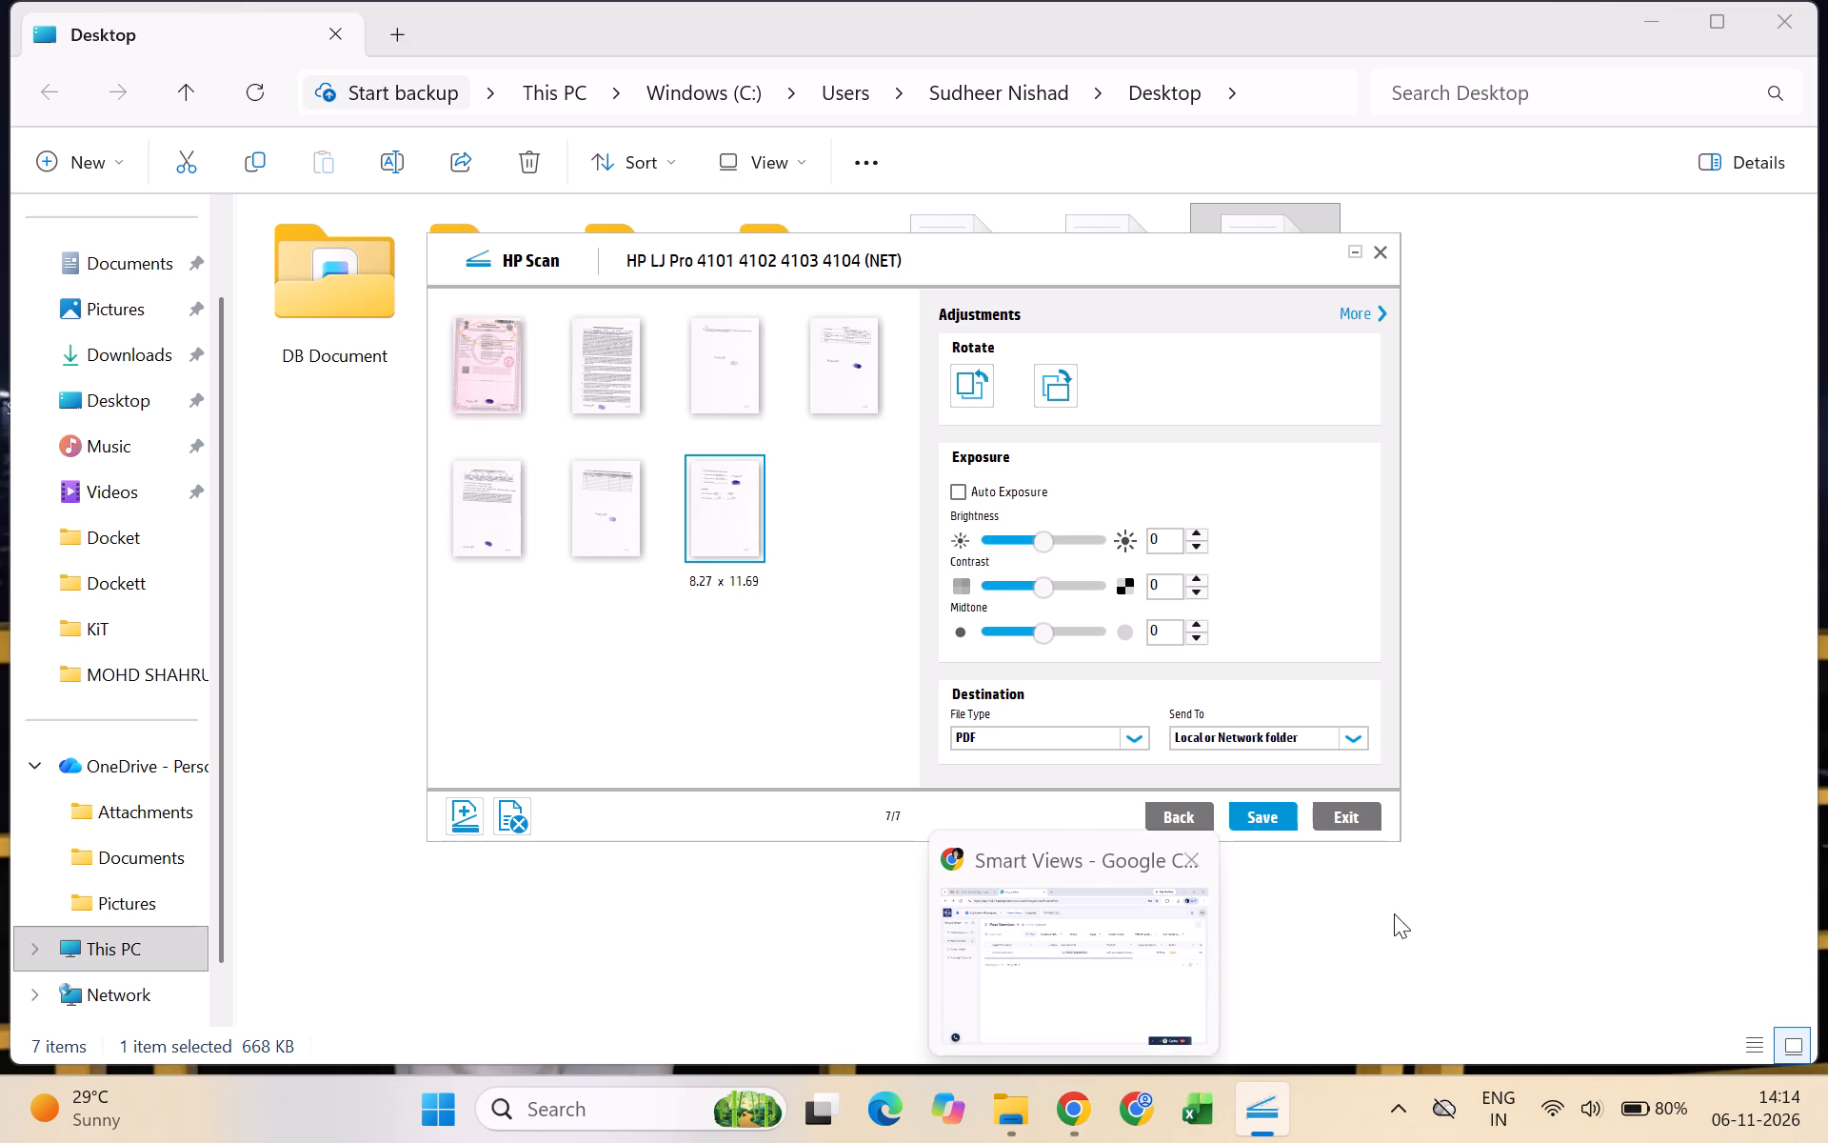
Save the second scan to the Desktop as a PDF named MODT.
click(1256, 811)
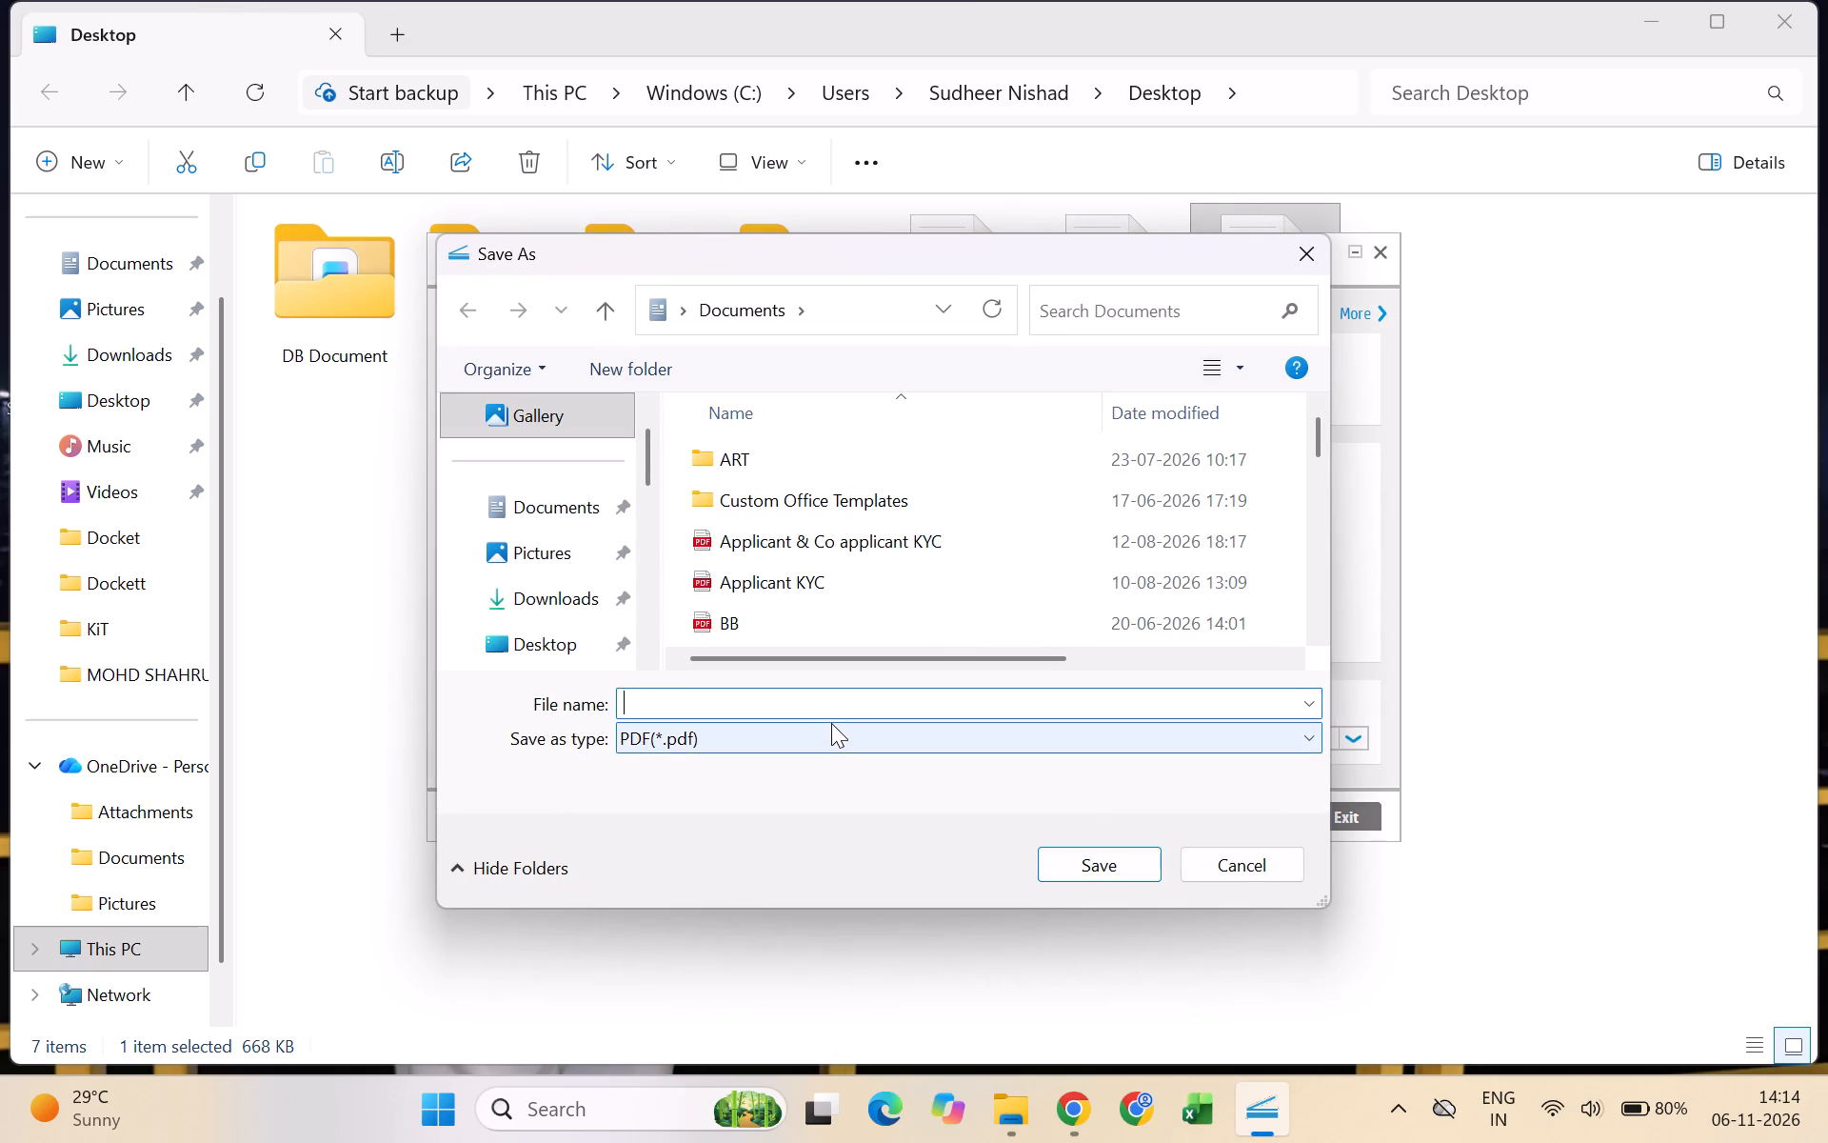
text(MODT)
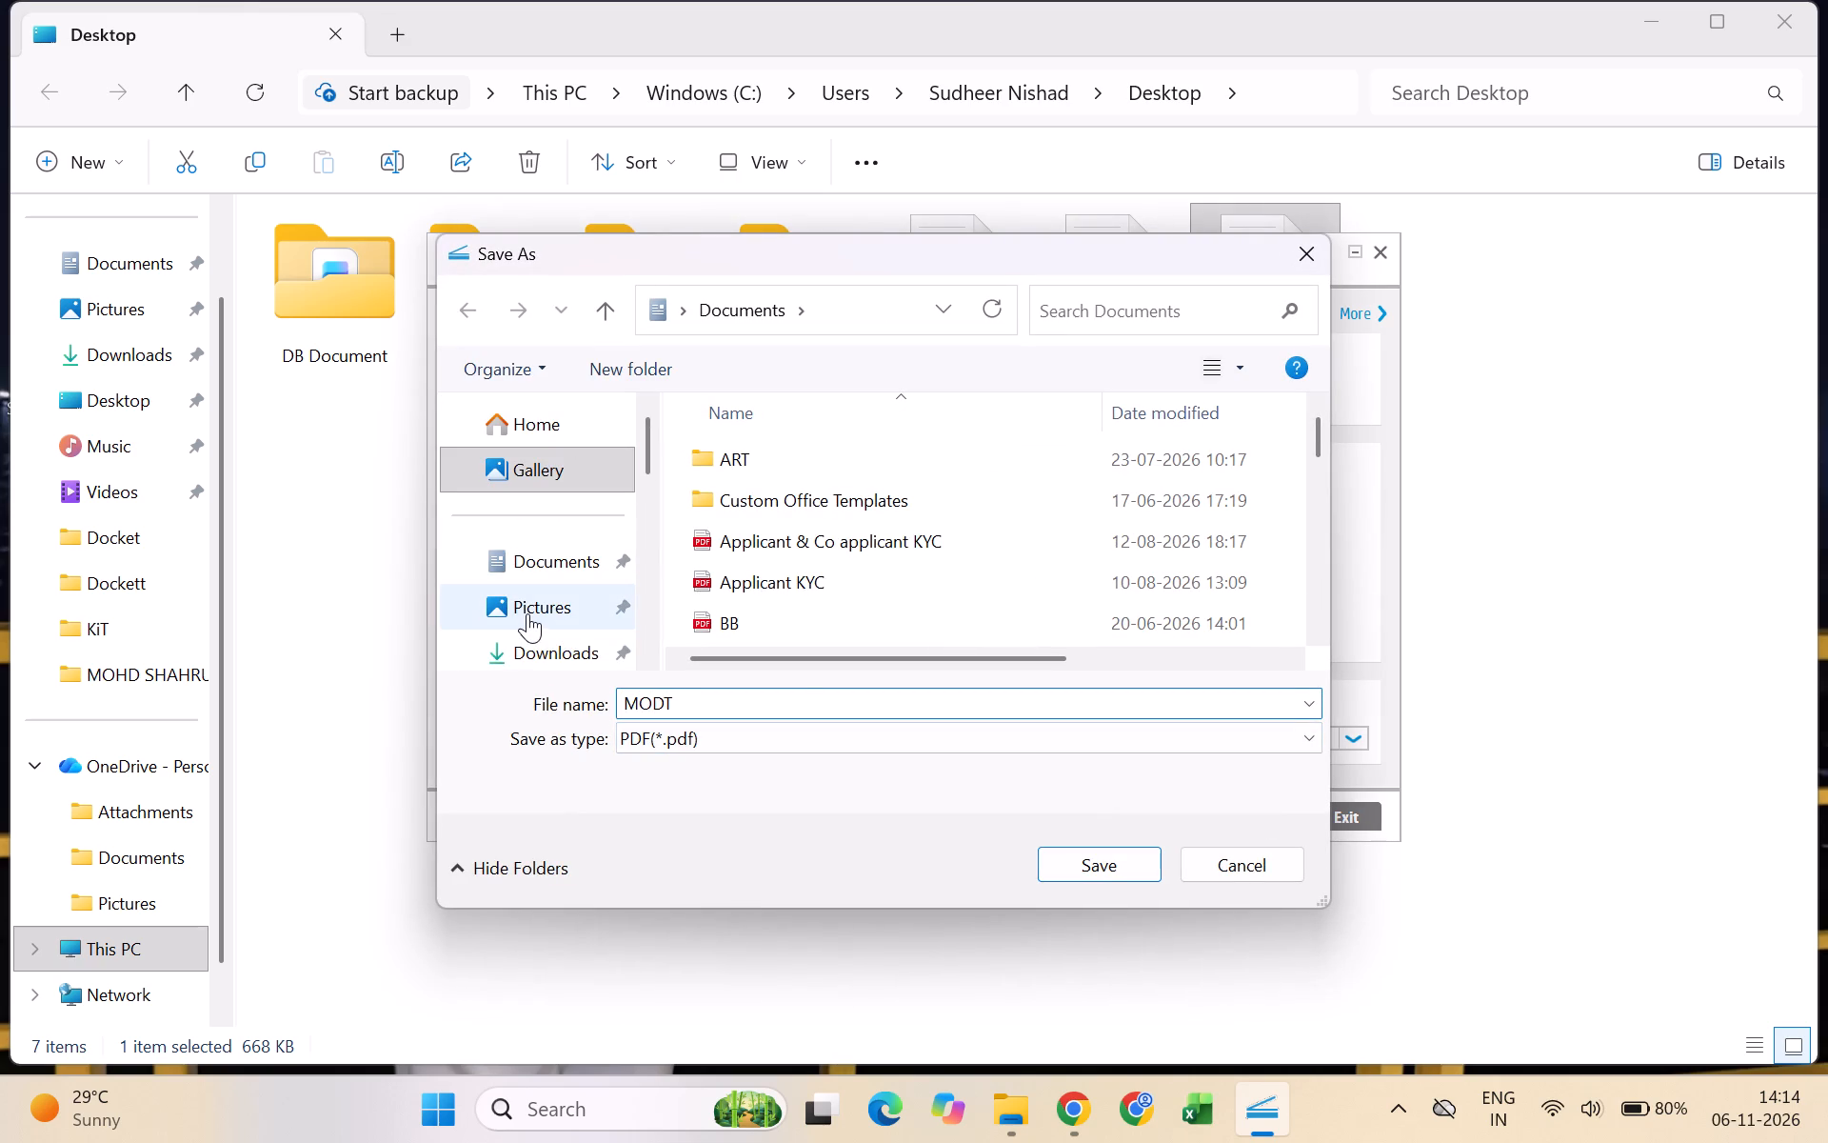
scroll(535, 630, down, 1)
scroll(546, 502, up, 1)
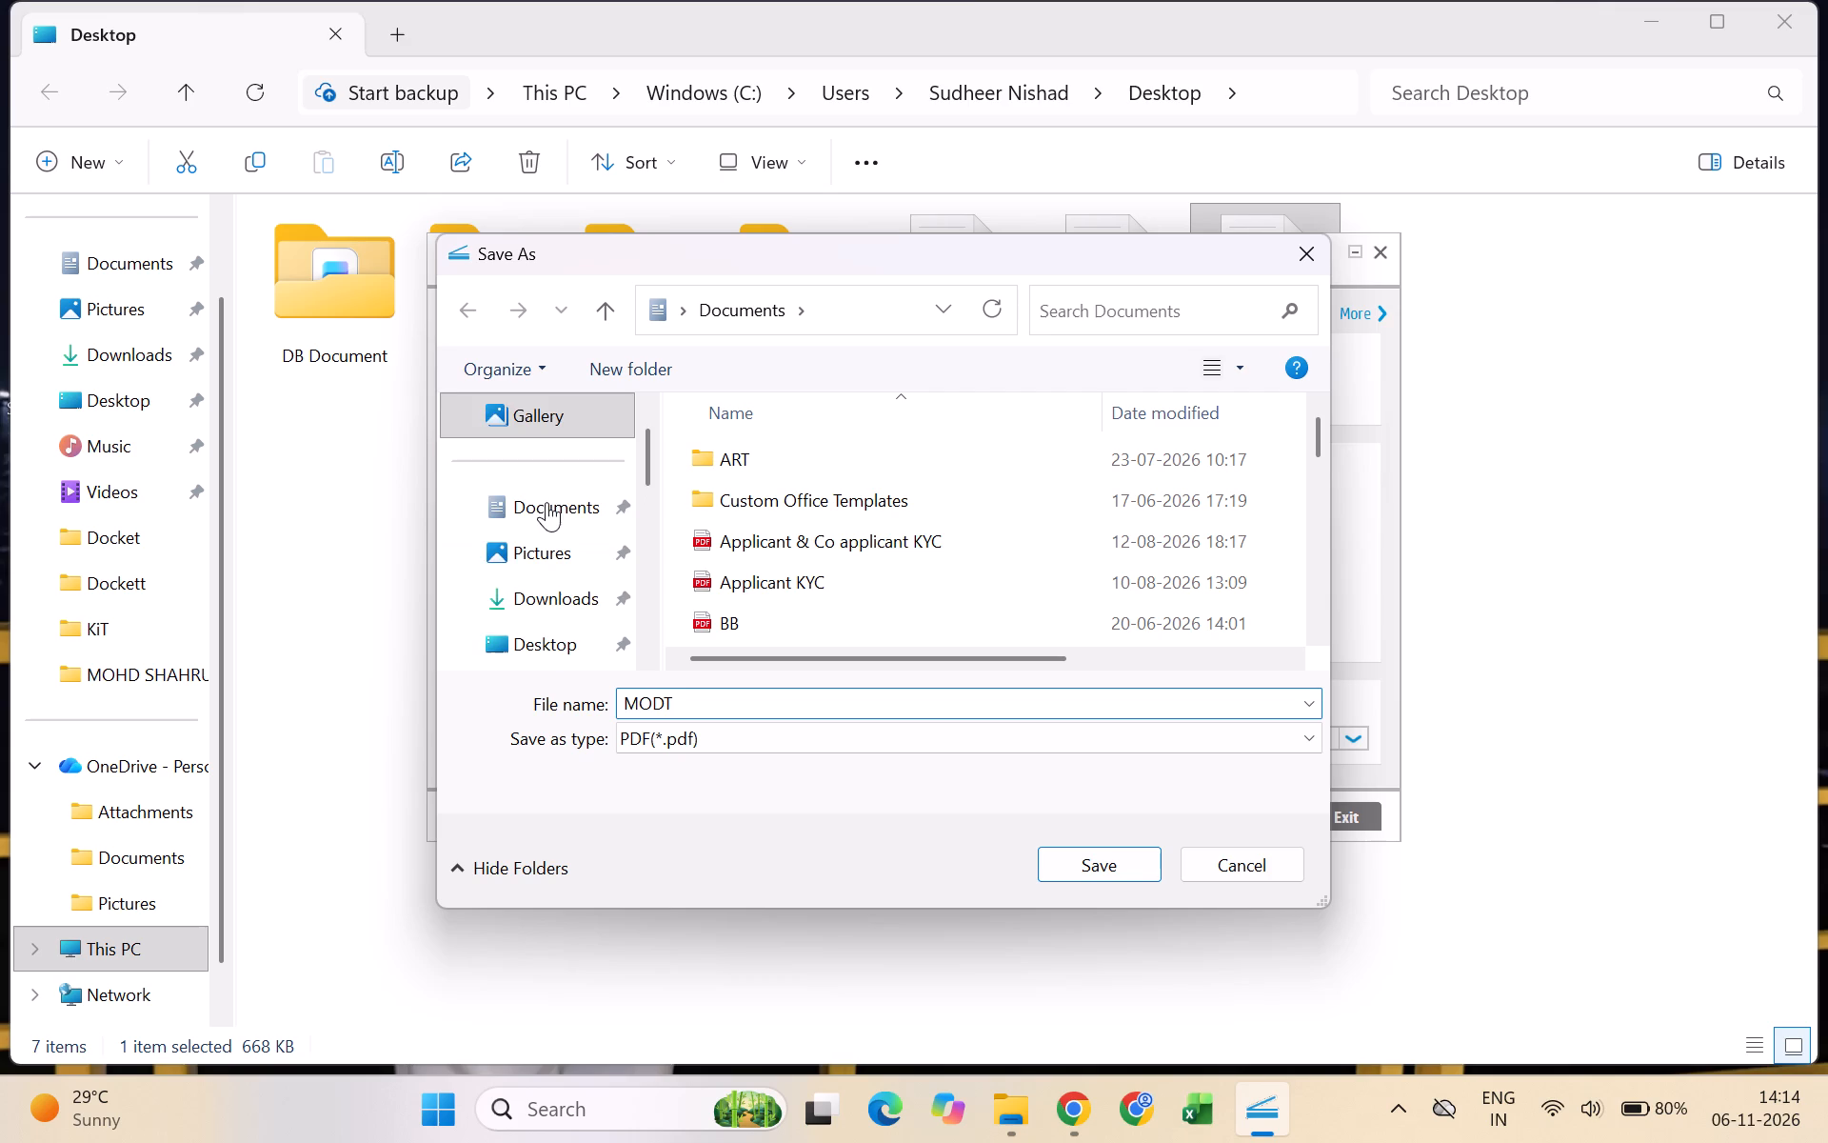
scroll(546, 502, up, 1)
double_click(560, 636)
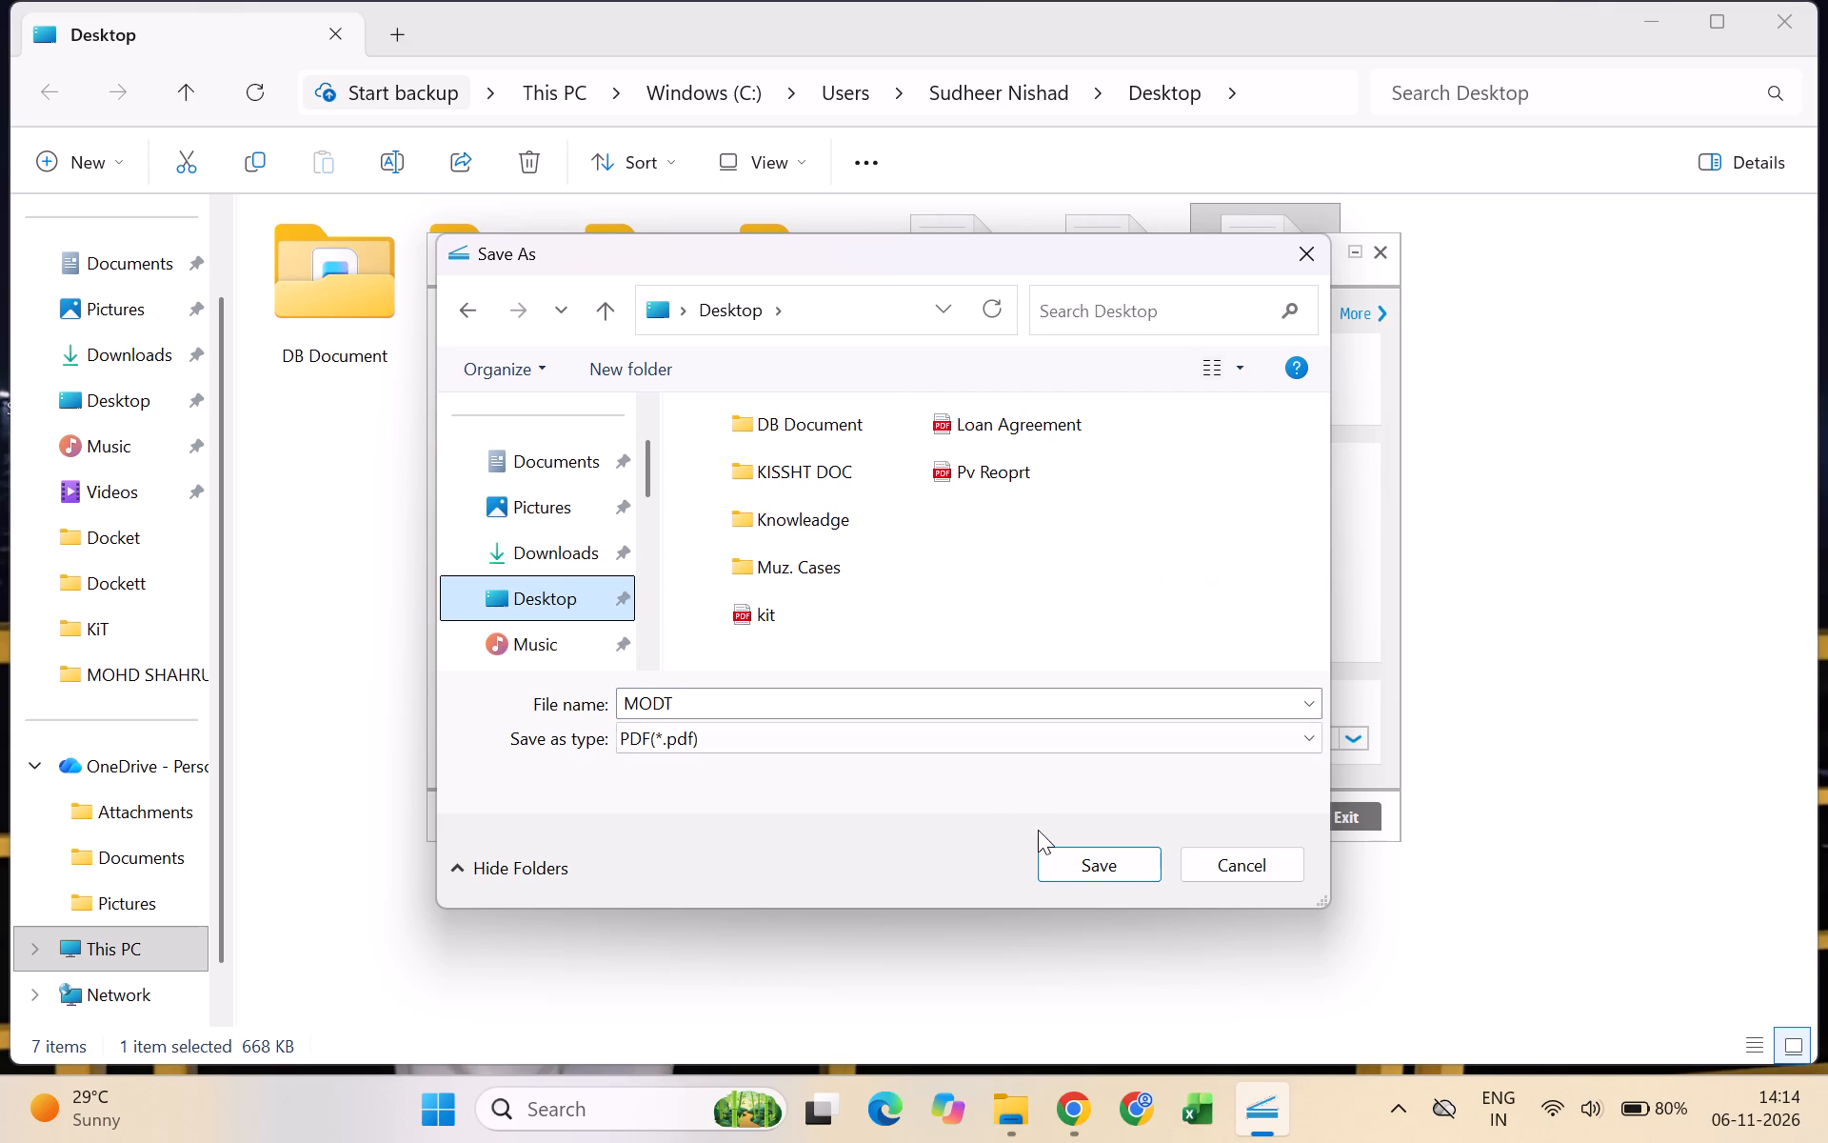
click(1083, 858)
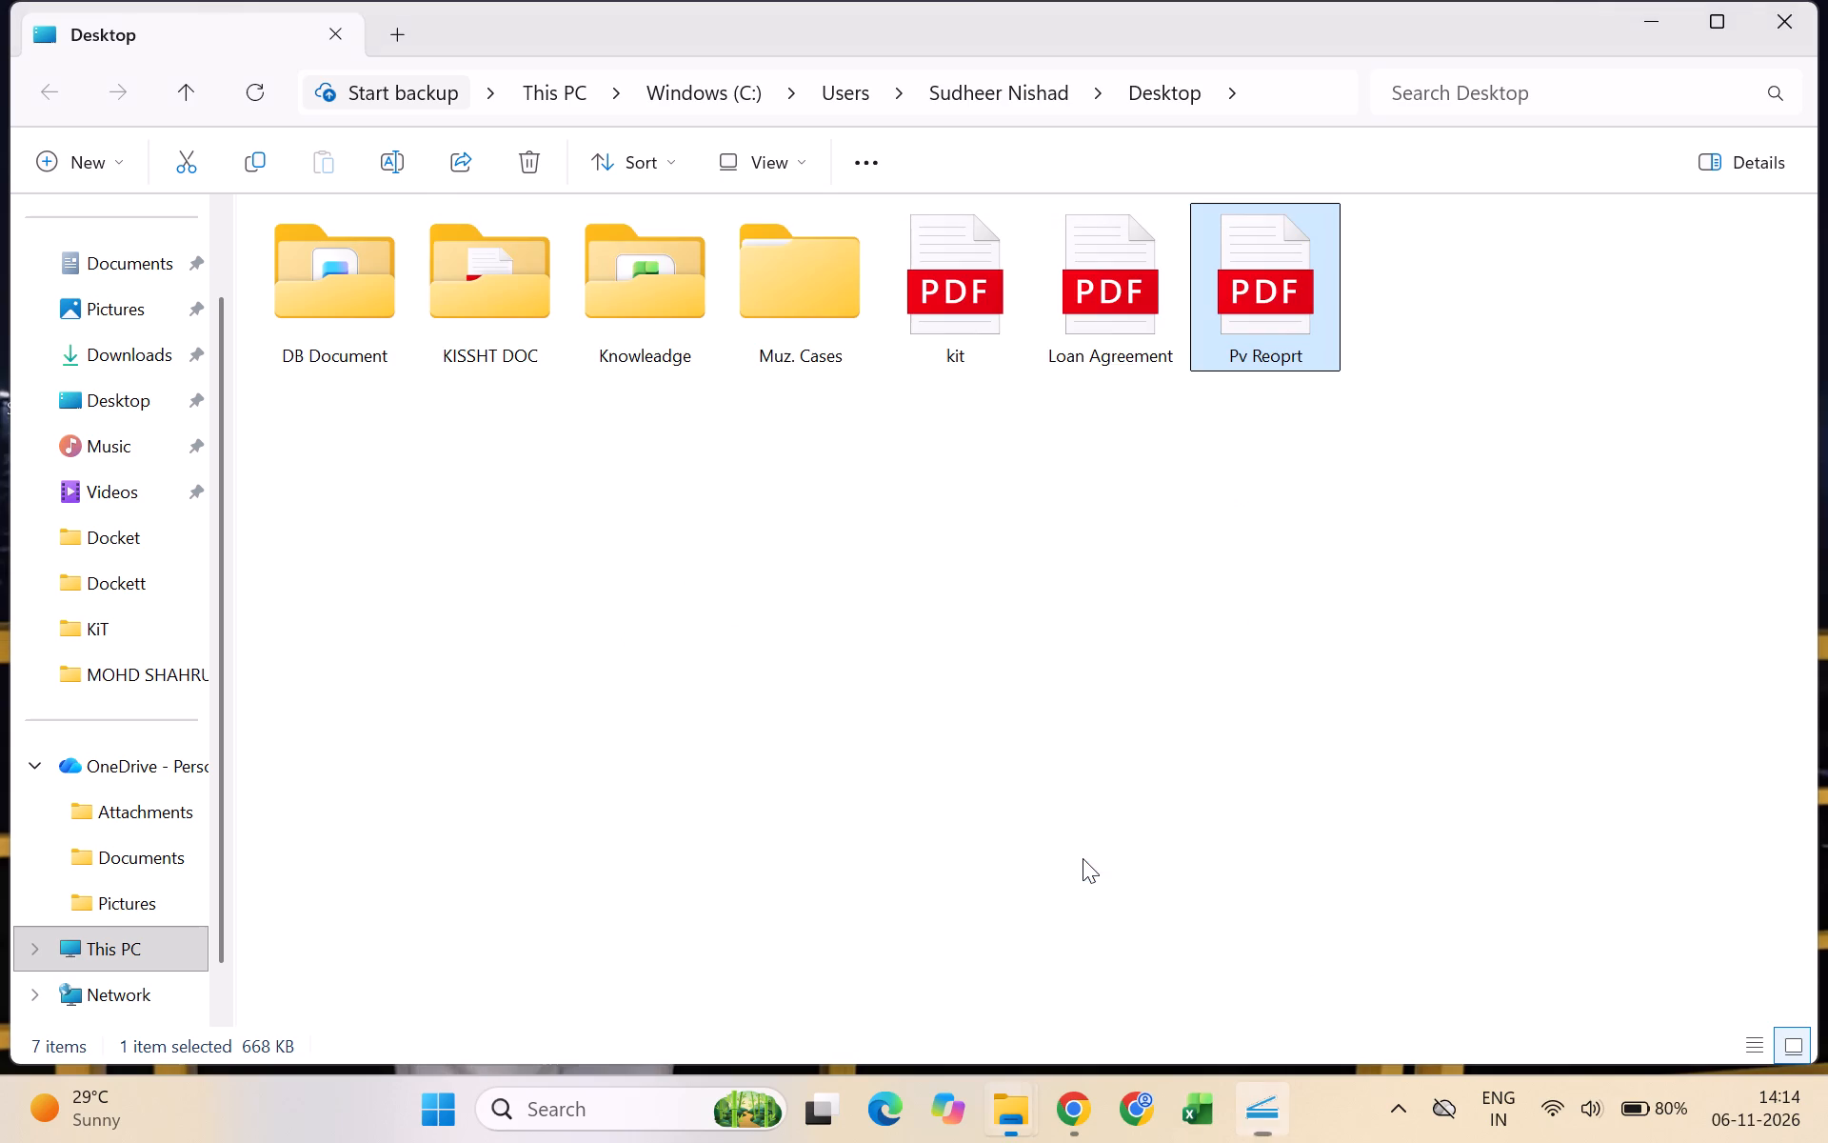
Switch to LeadSquared in Chrome and open the Post Sanction section of the open loan application.
click(1094, 1124)
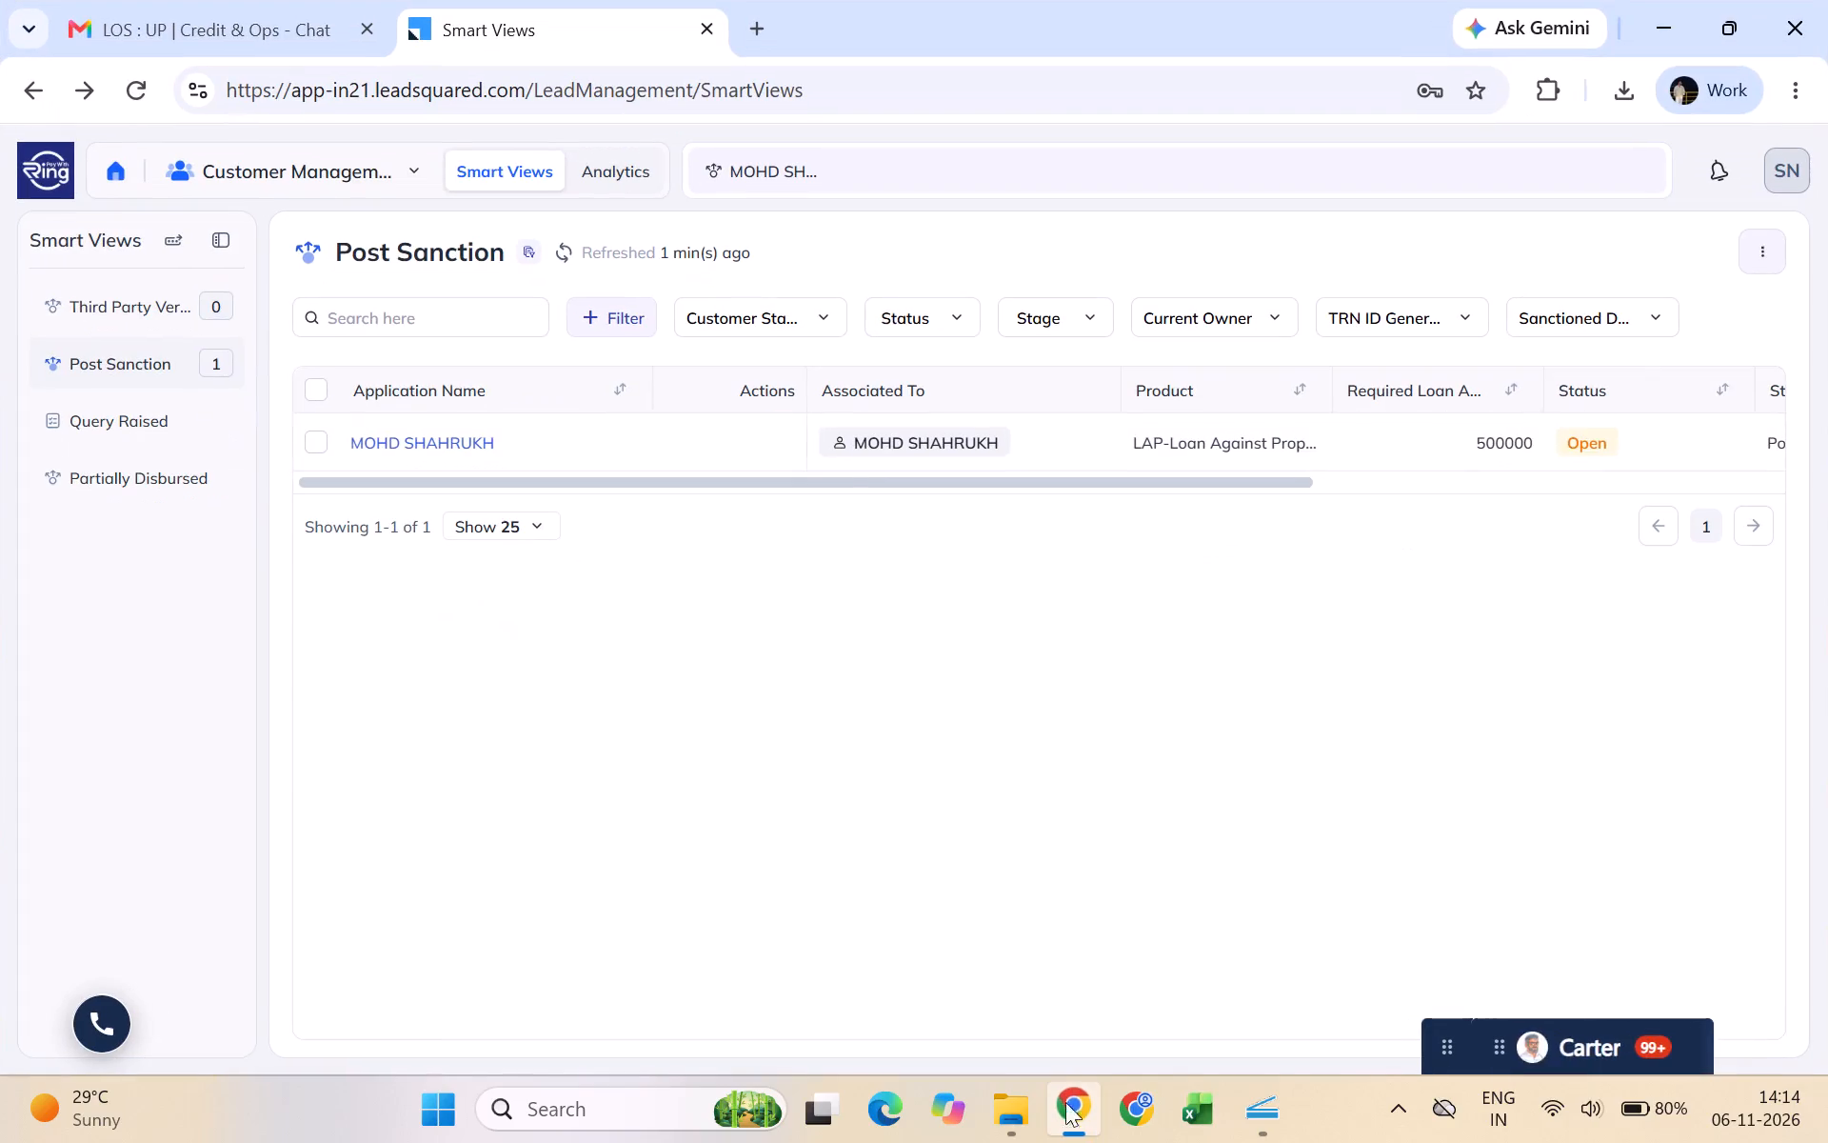
click(439, 447)
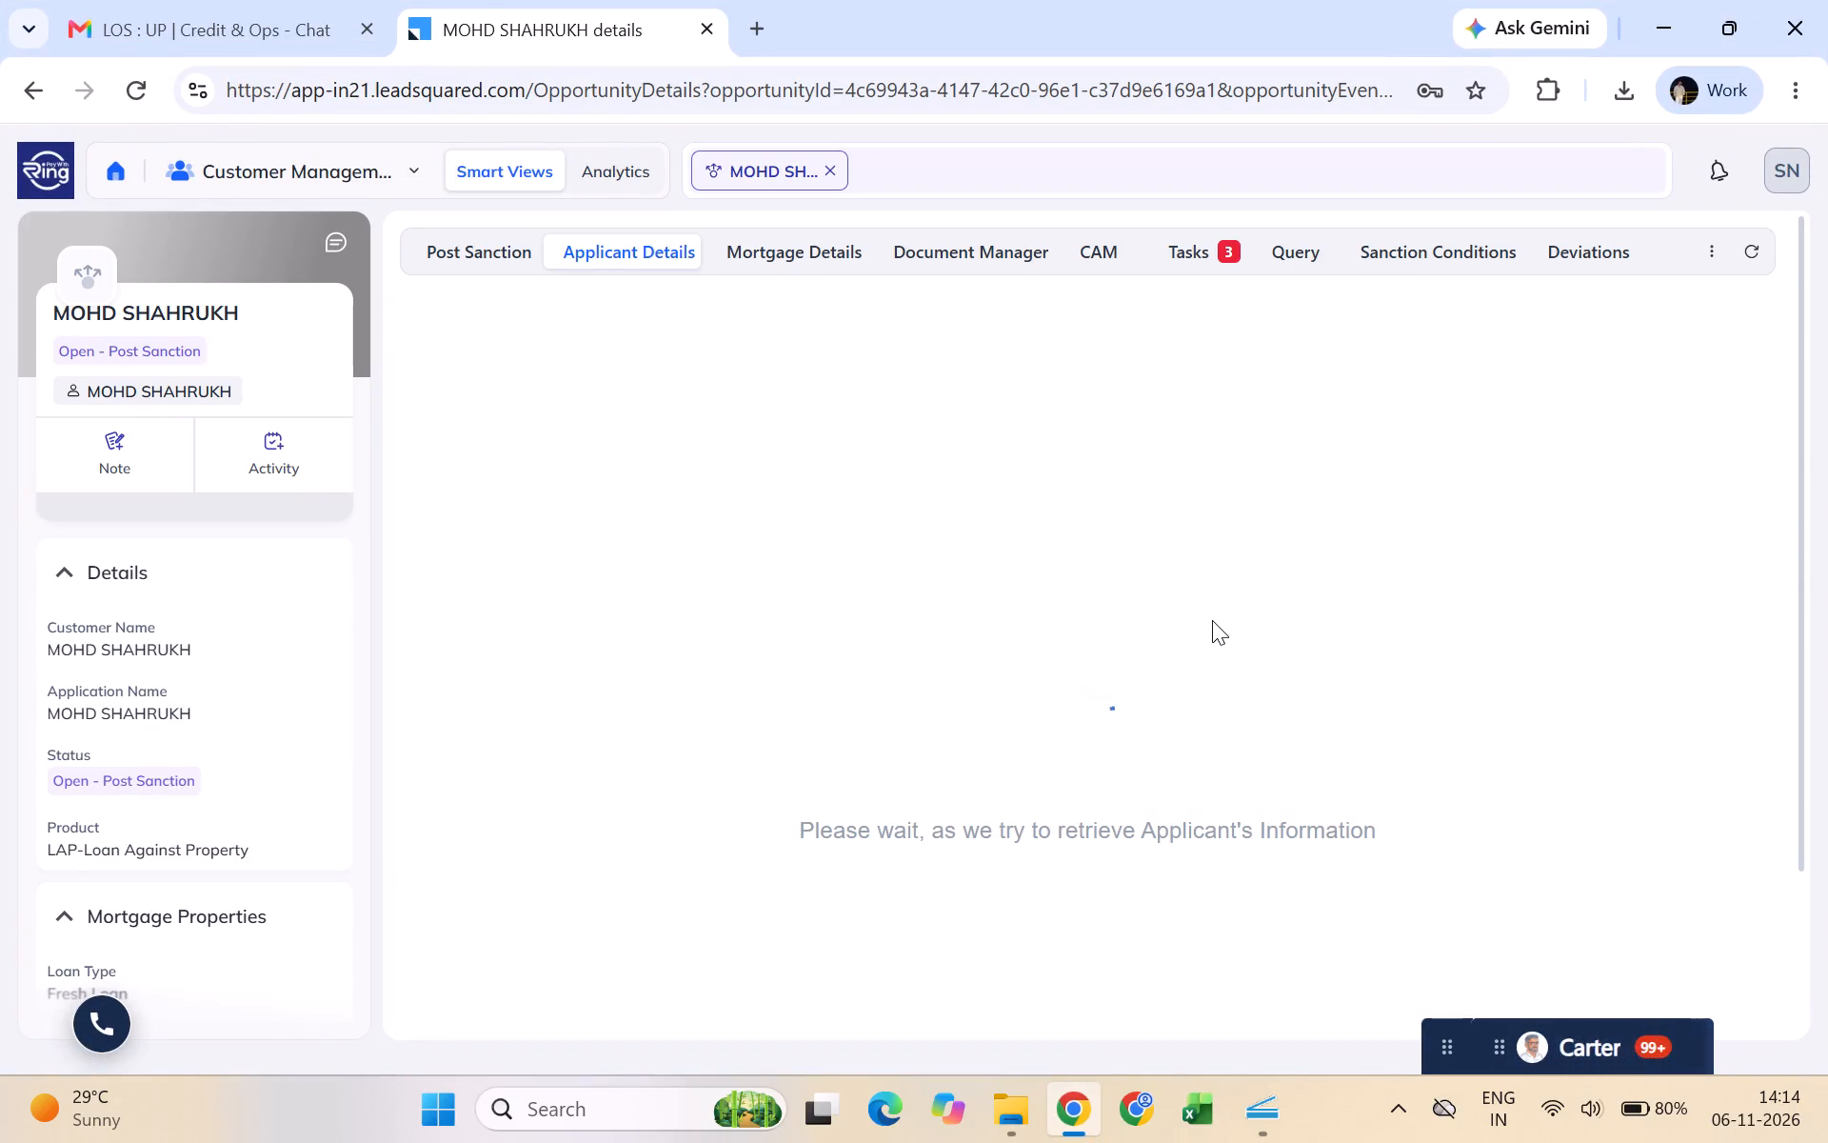
scroll(1027, 624, down, 2)
double_click(506, 251)
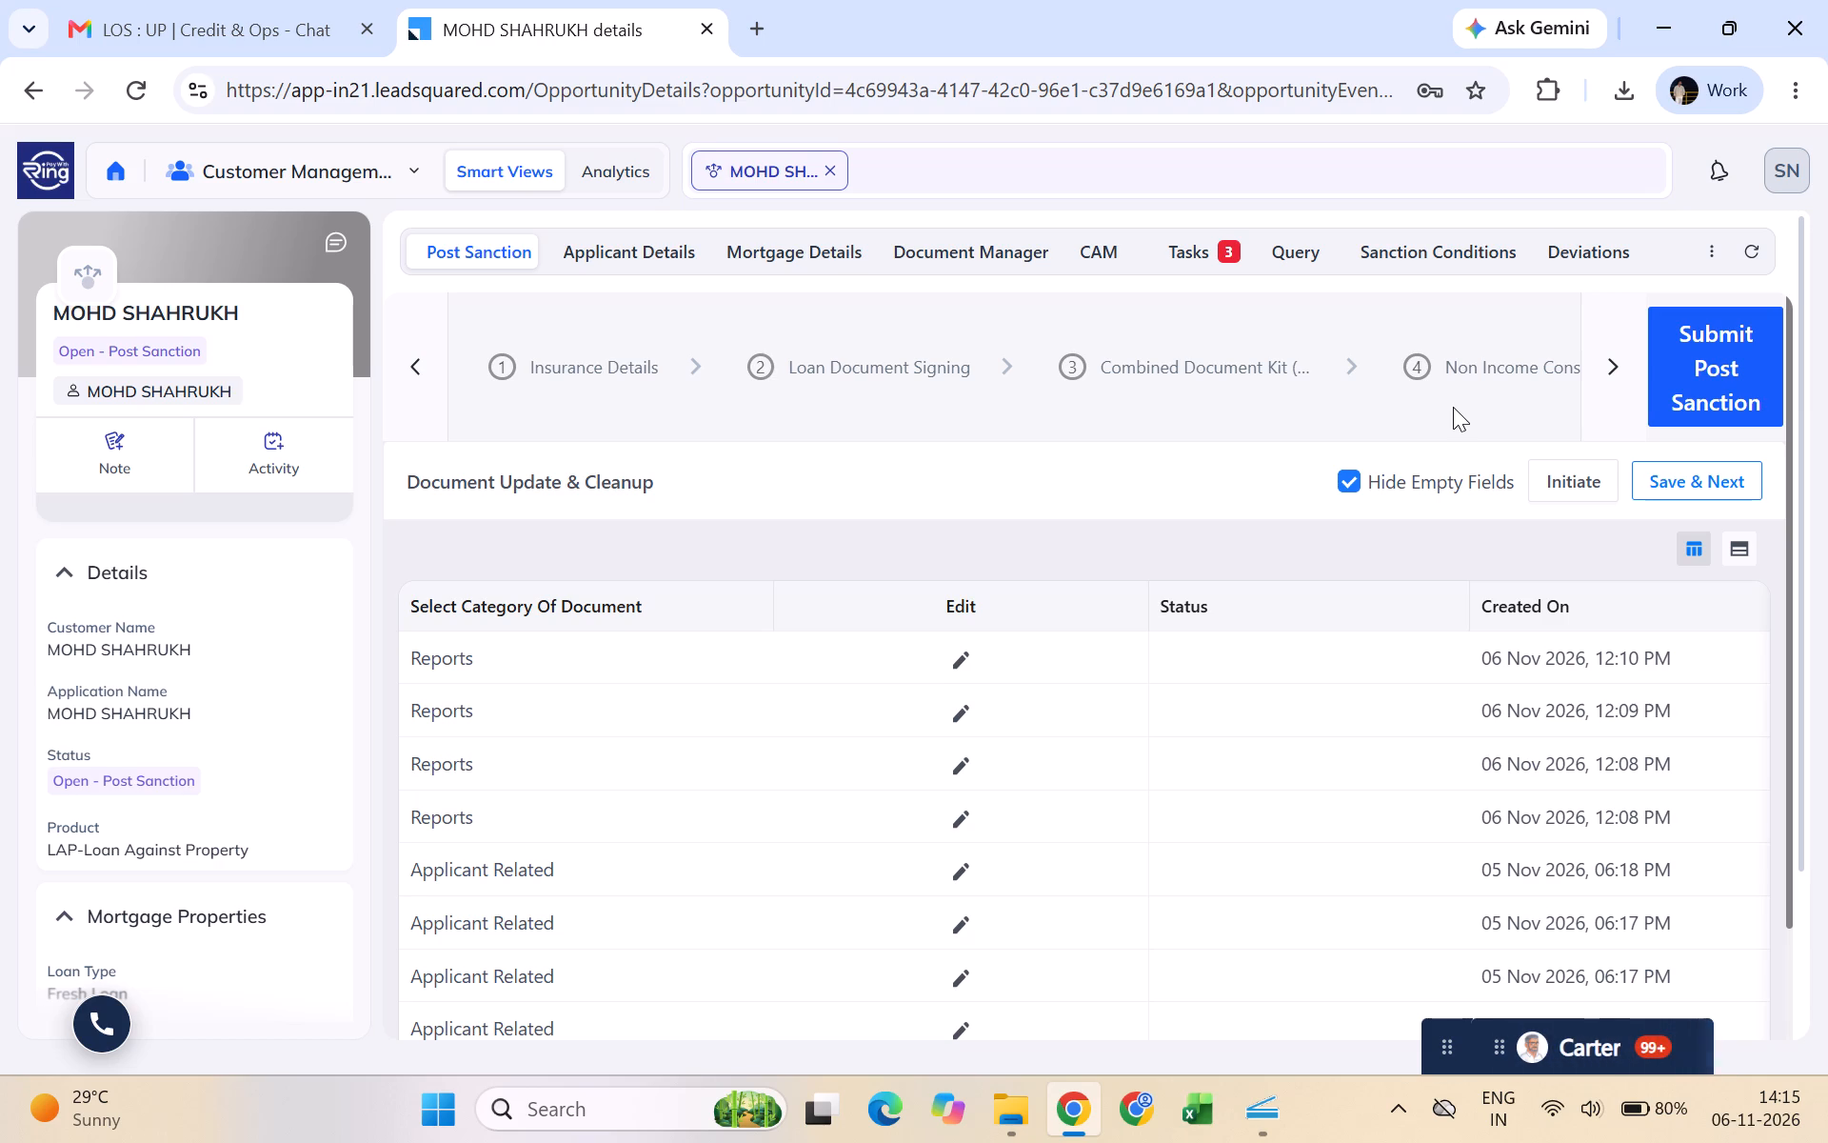
Initiate a Document Update & Cleanup entry with category Reports and report type Property Technical.
click(1566, 469)
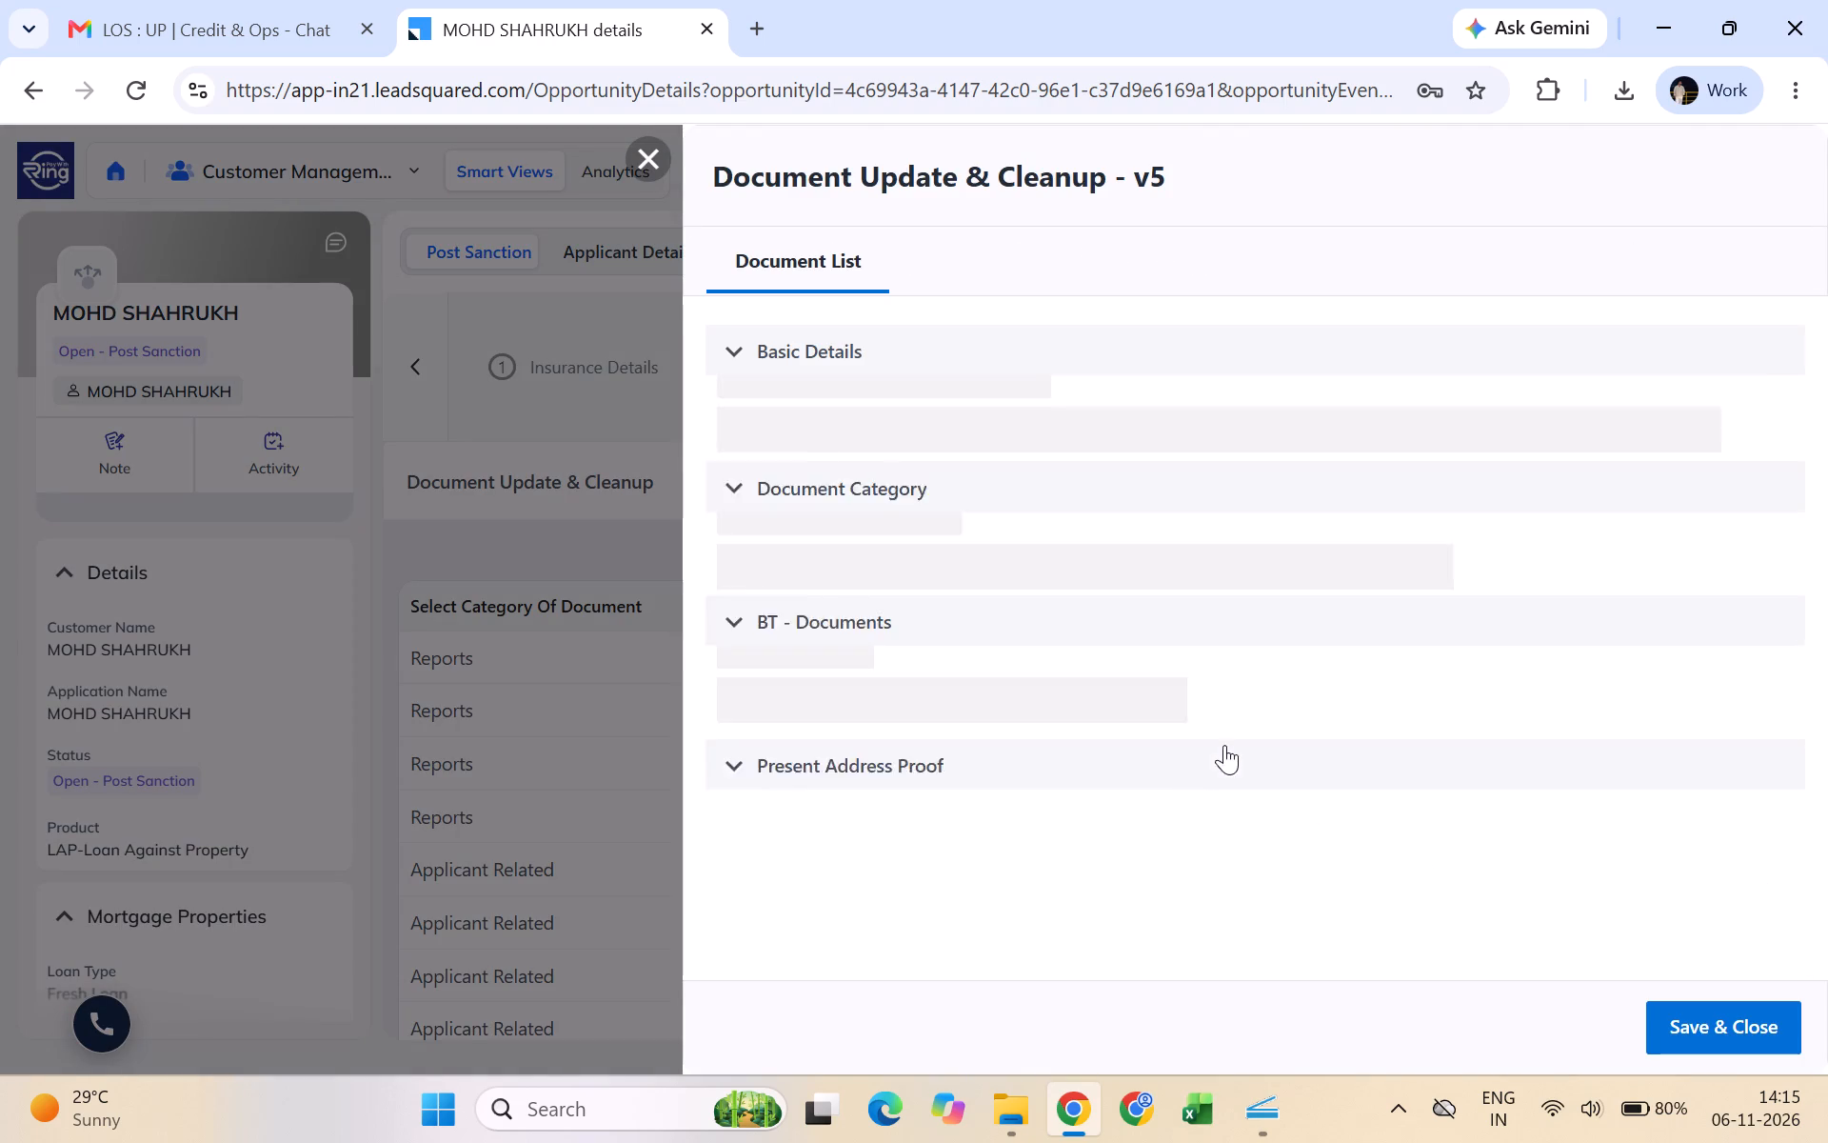
click(1099, 639)
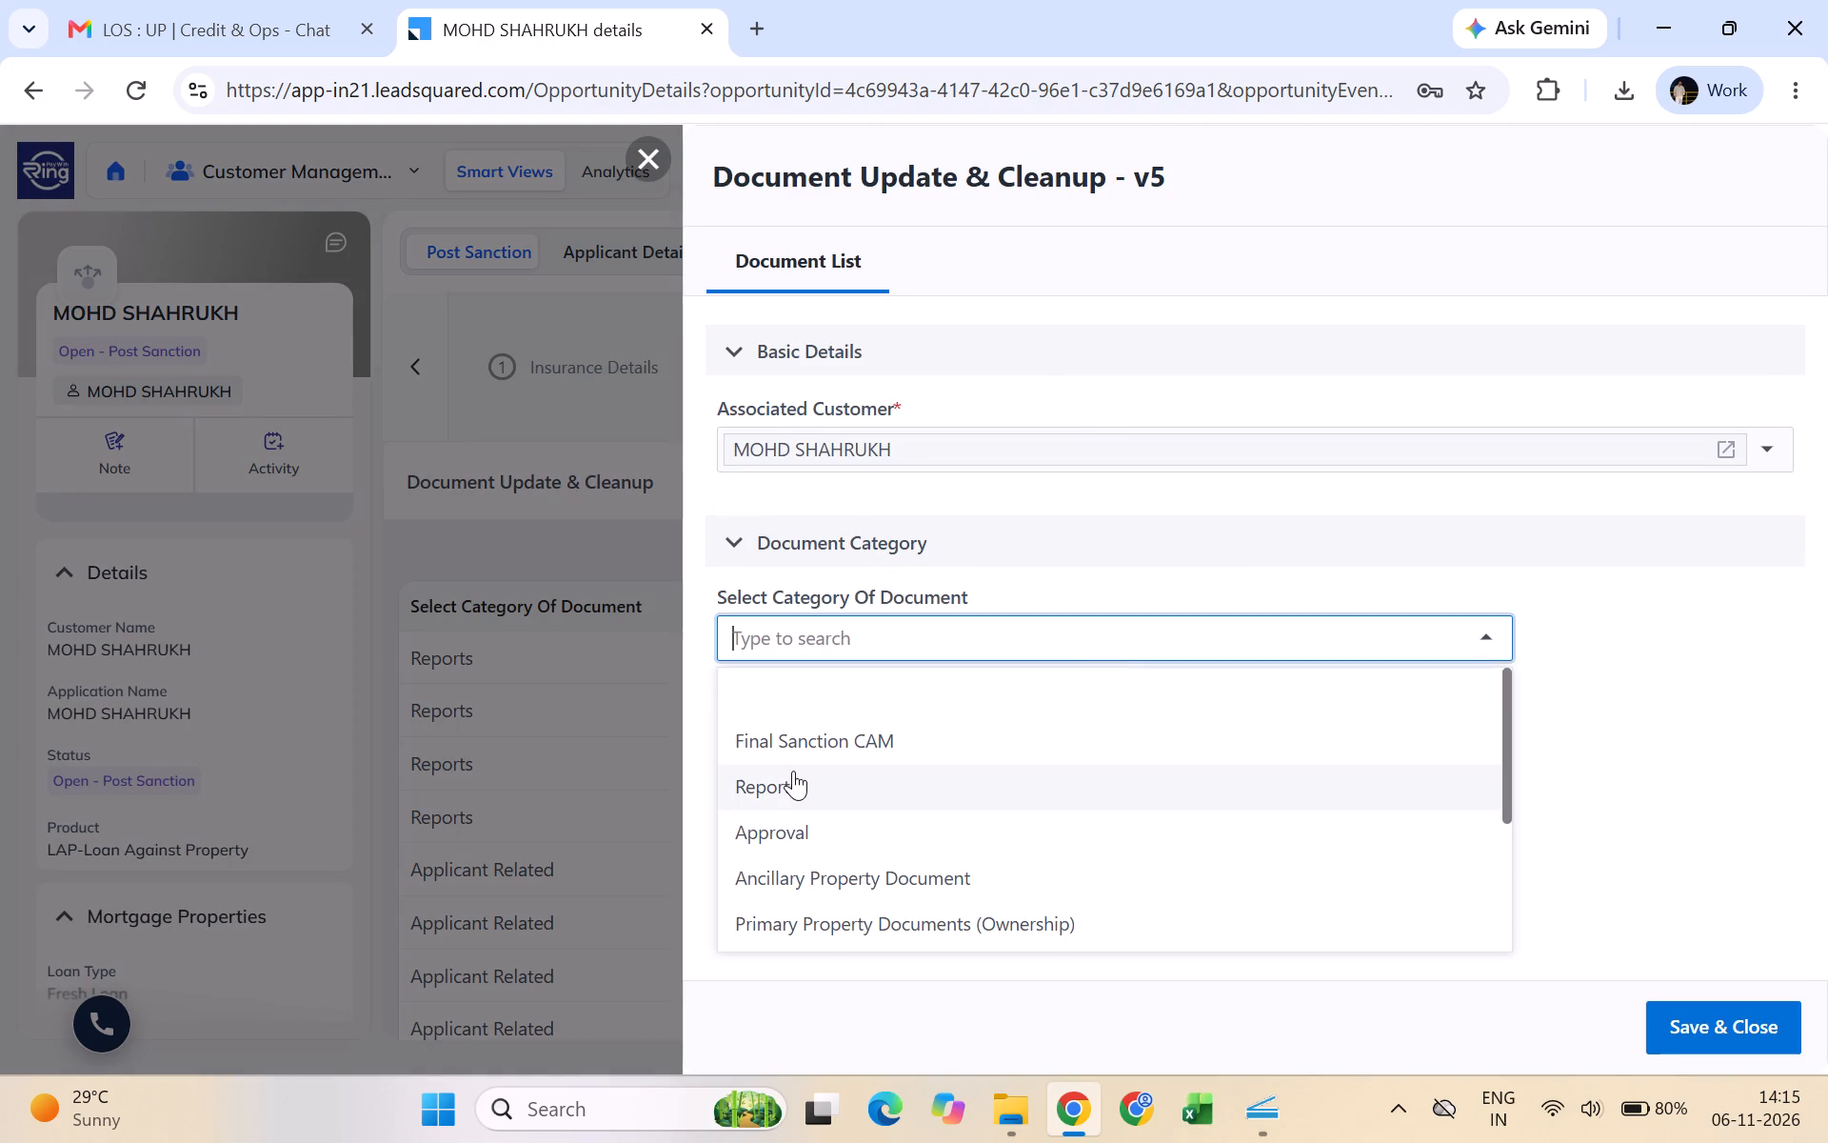
click(799, 782)
click(888, 825)
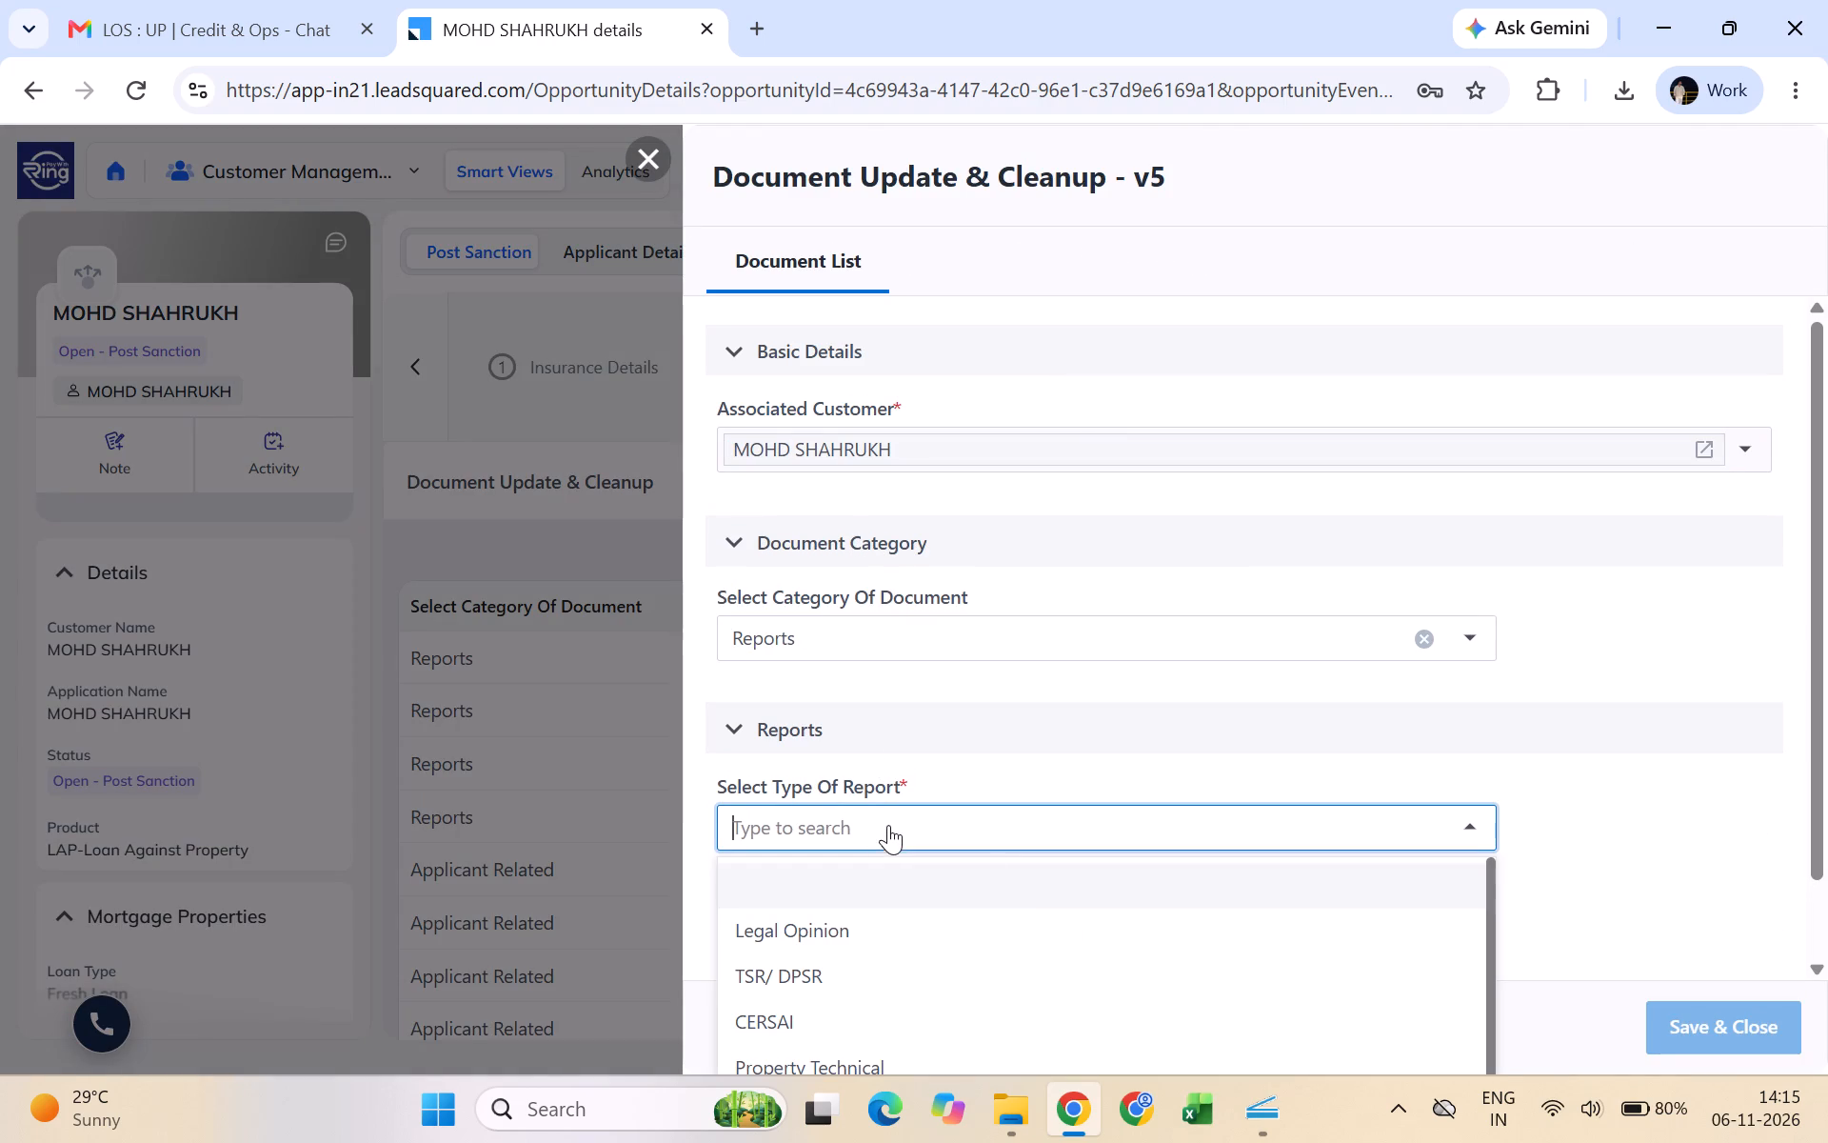
scroll(838, 996, right, 1)
scroll(871, 959, down, 2)
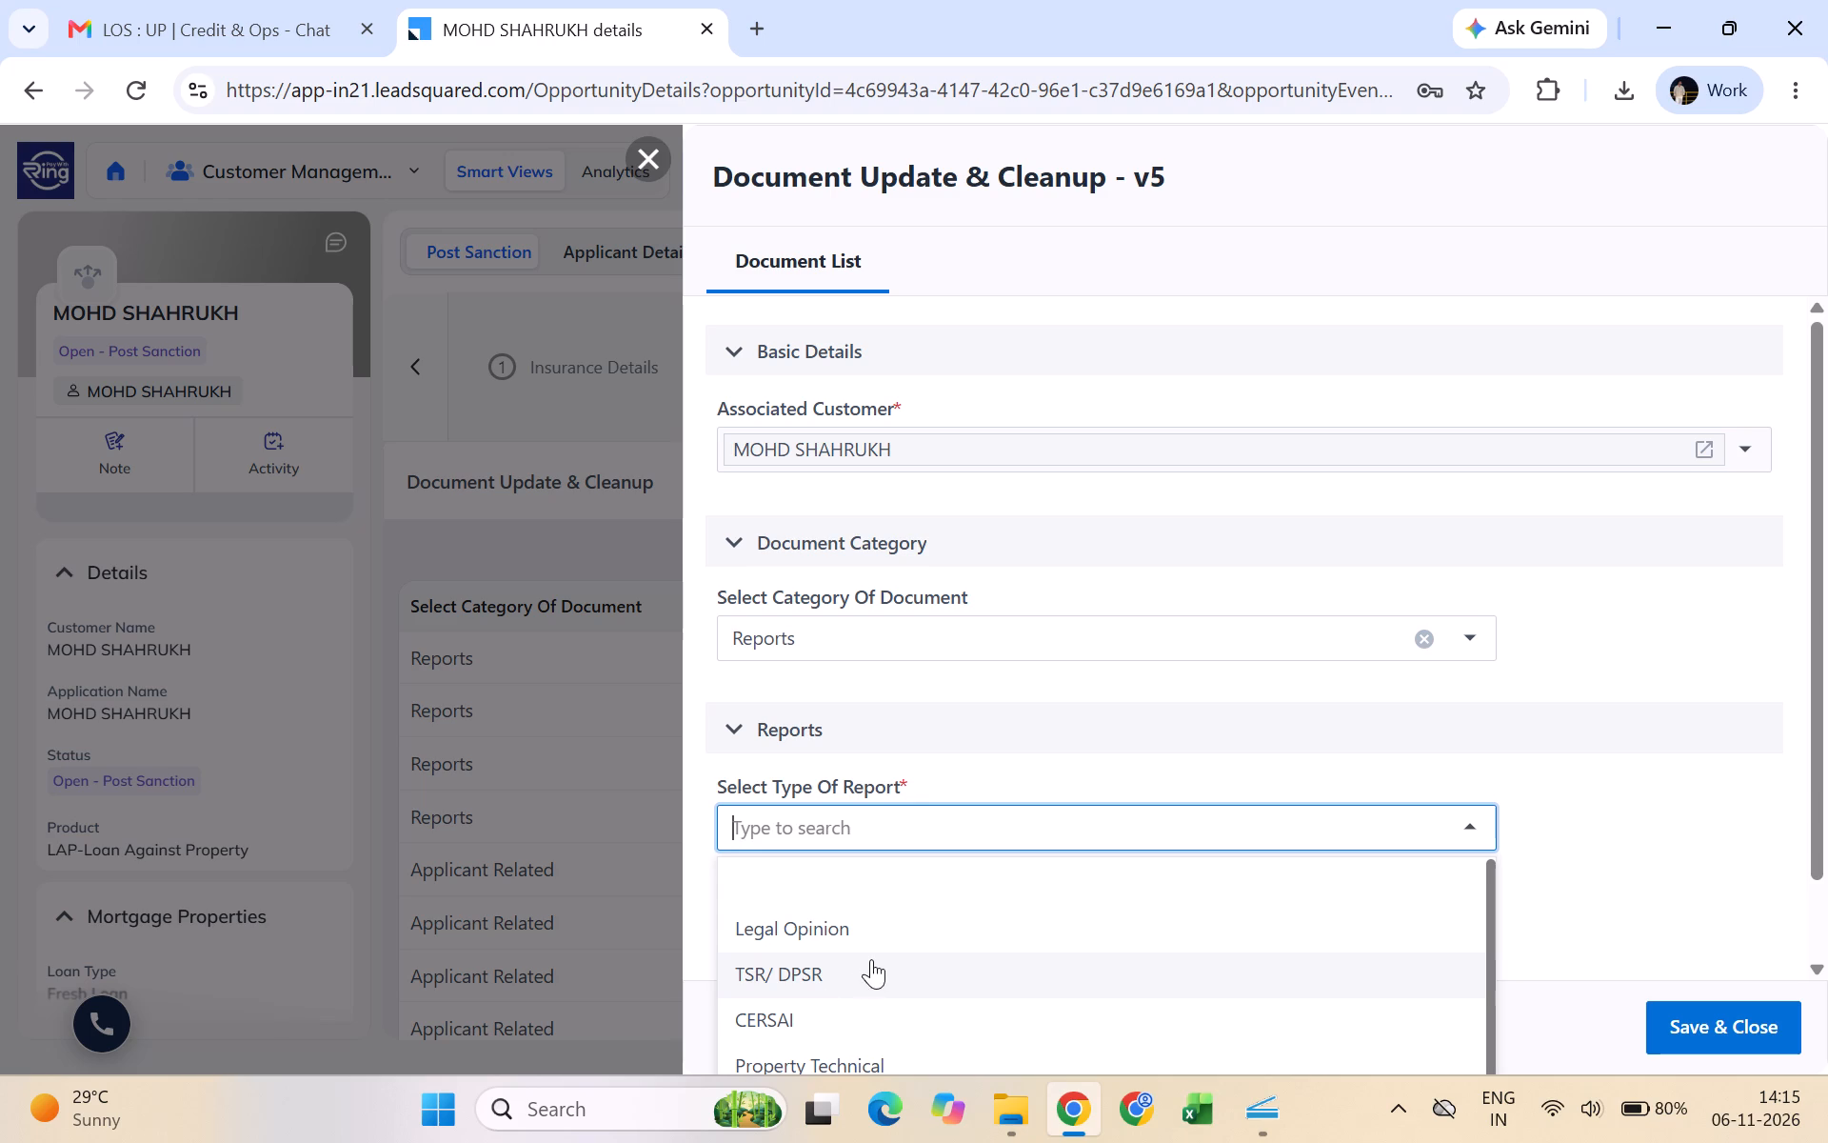
scroll(984, 761, down, 2)
click(923, 732)
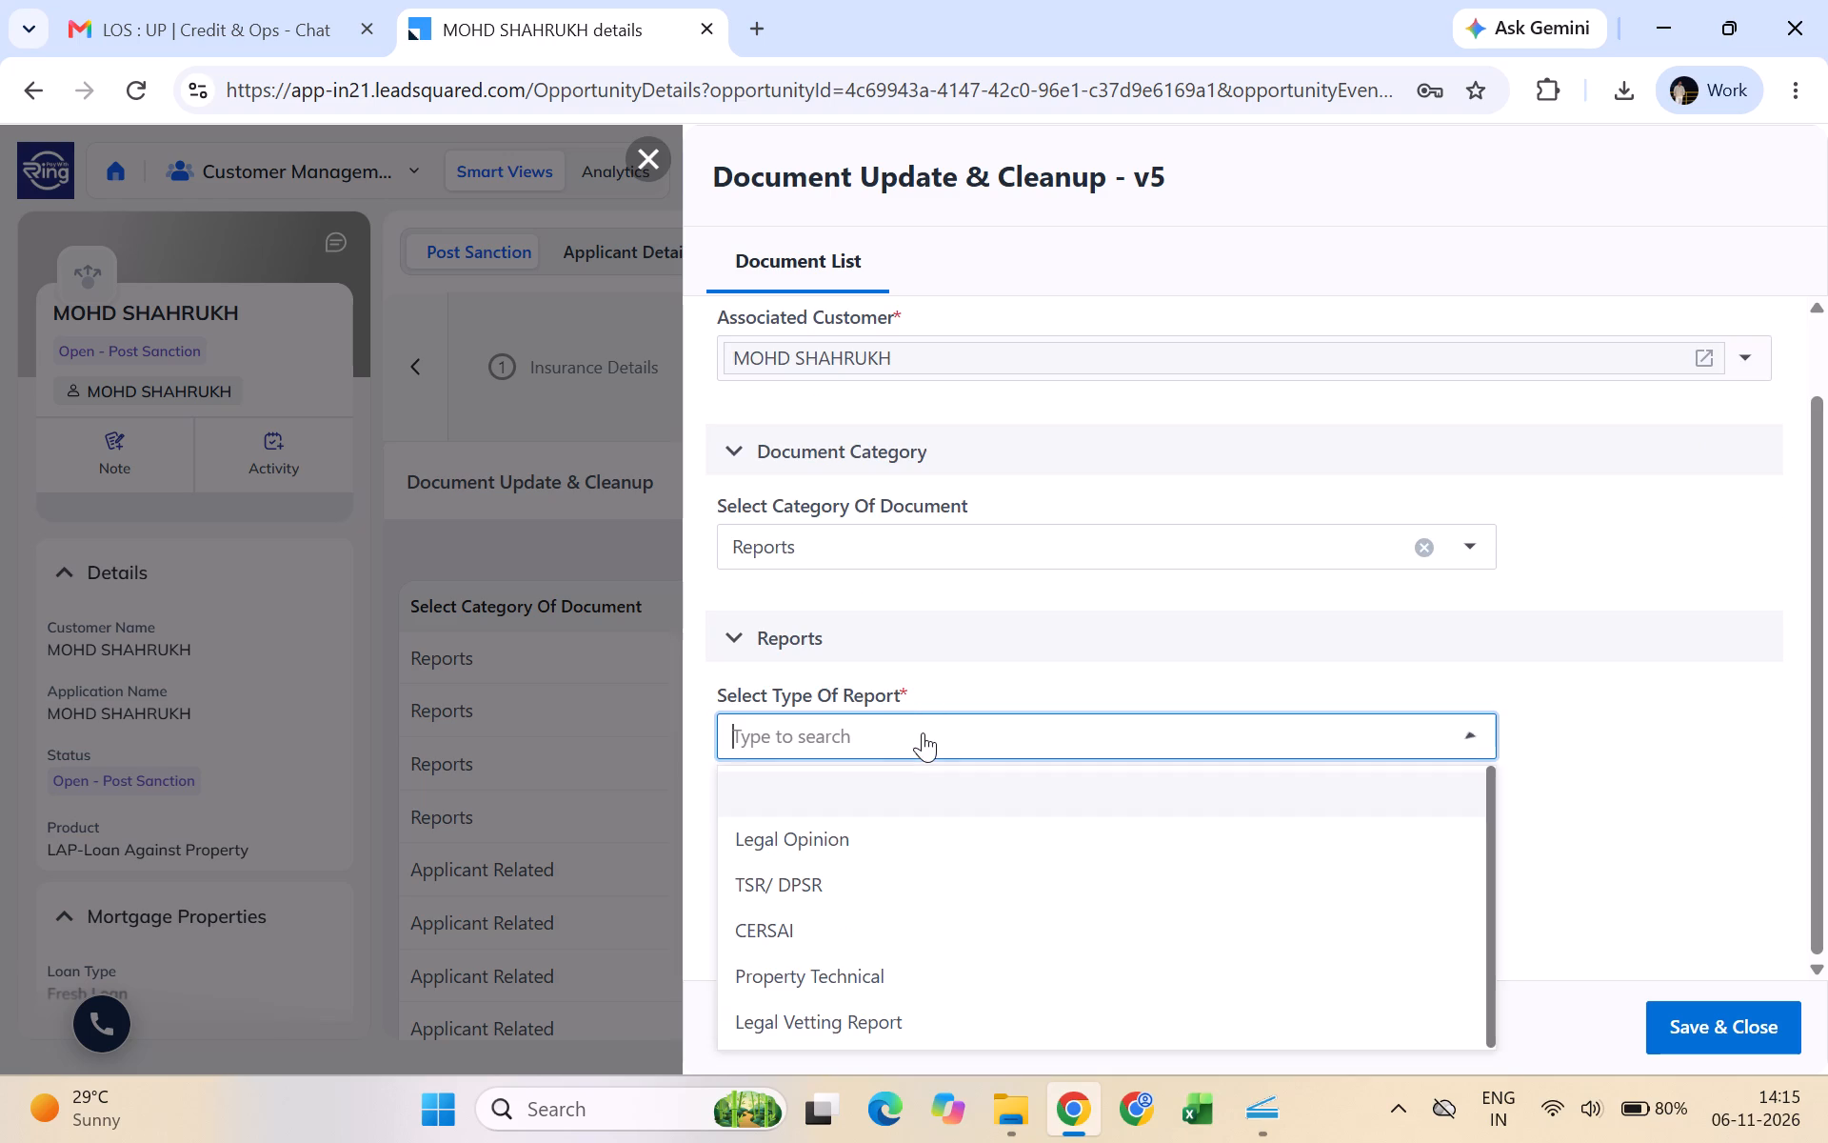
click(843, 980)
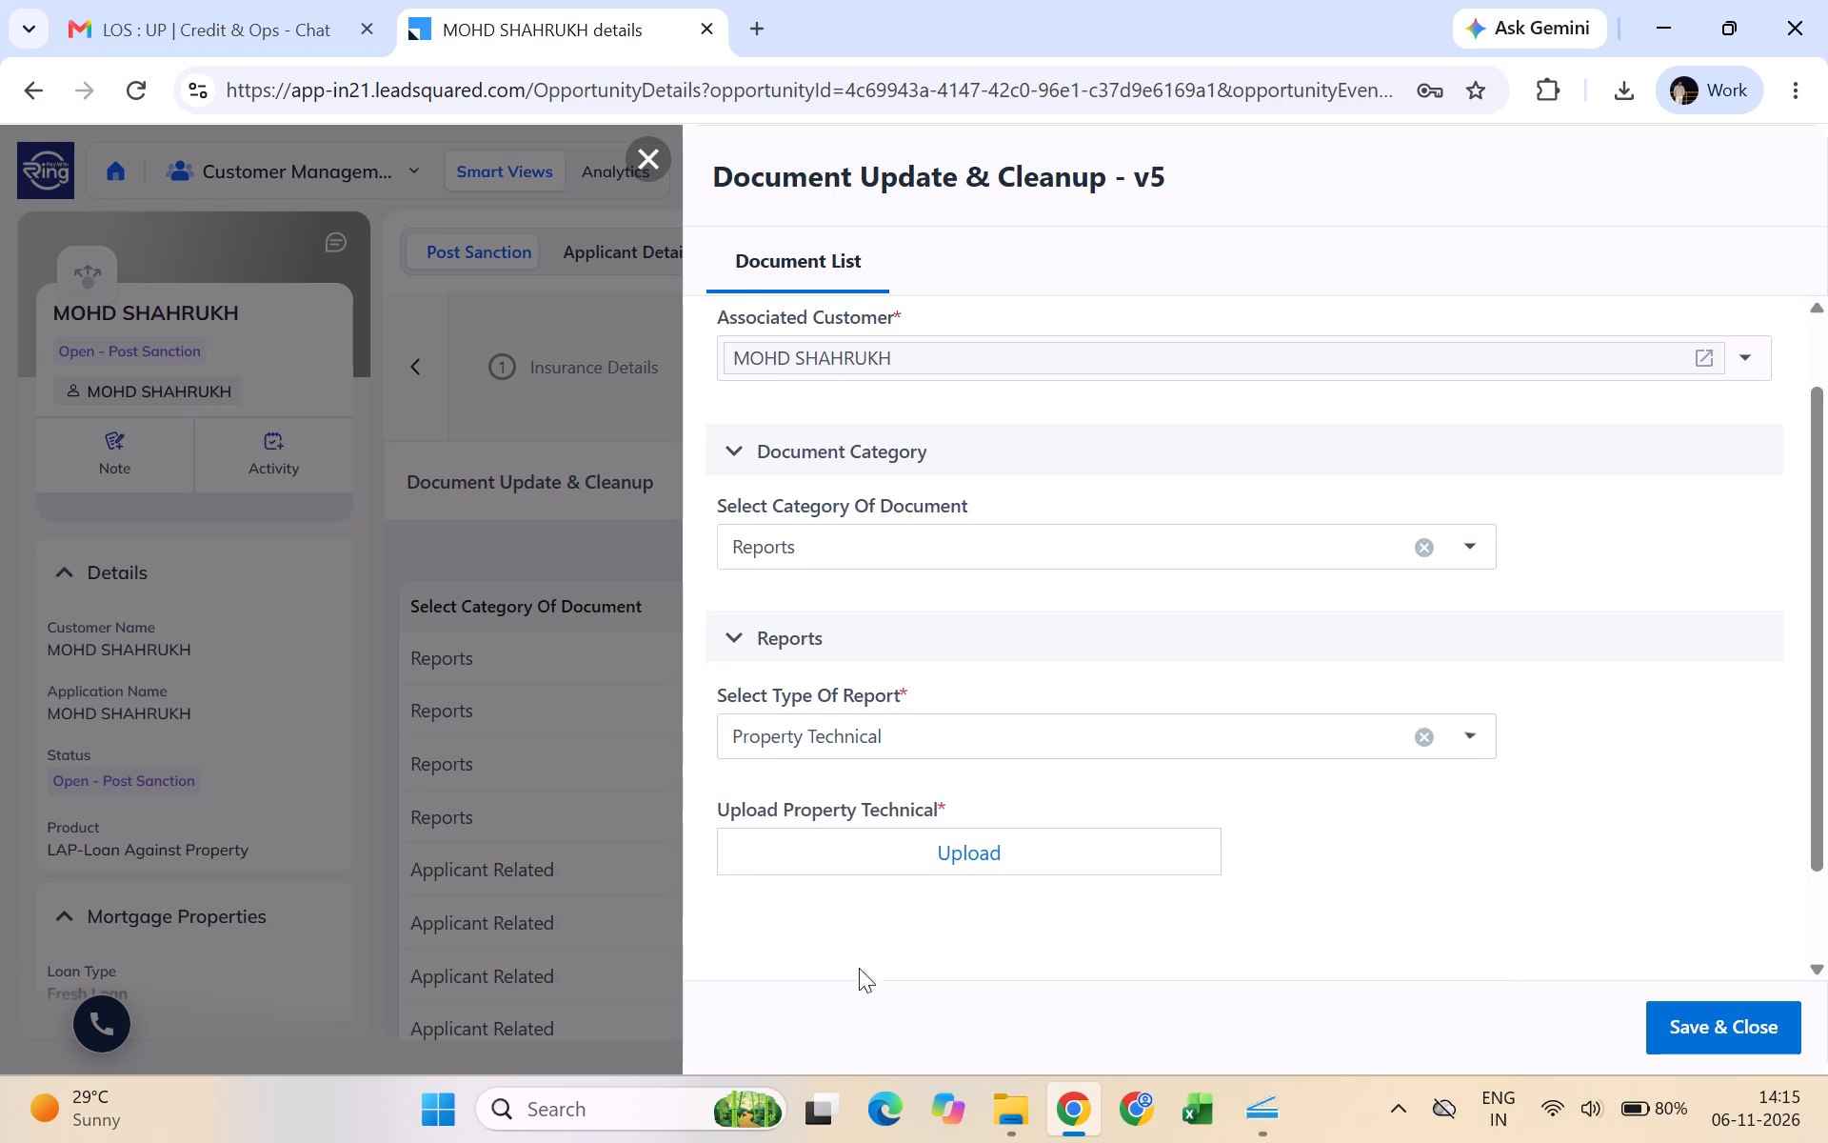
Upload the Pv Reoprt PDF from the Desktop as the Property Technical report, and save and close the entry.
click(994, 845)
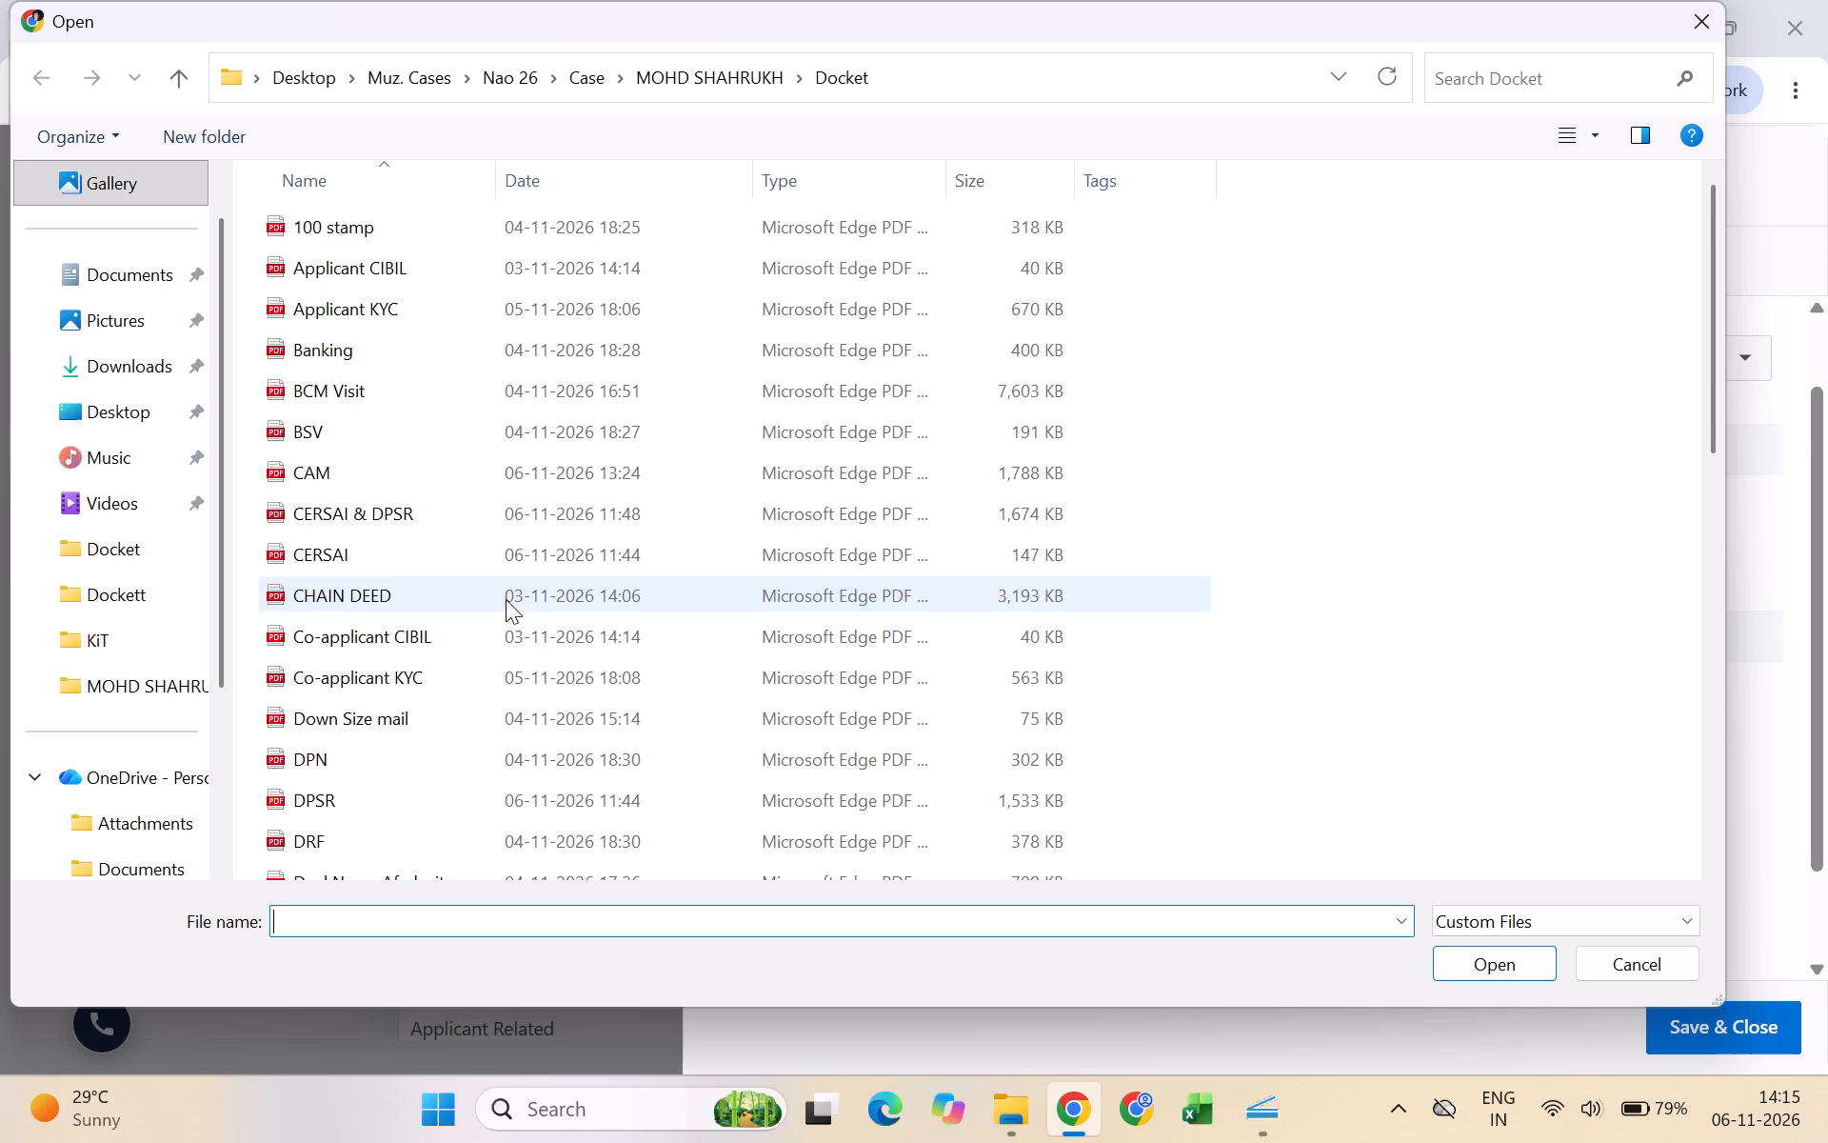
double_click(142, 429)
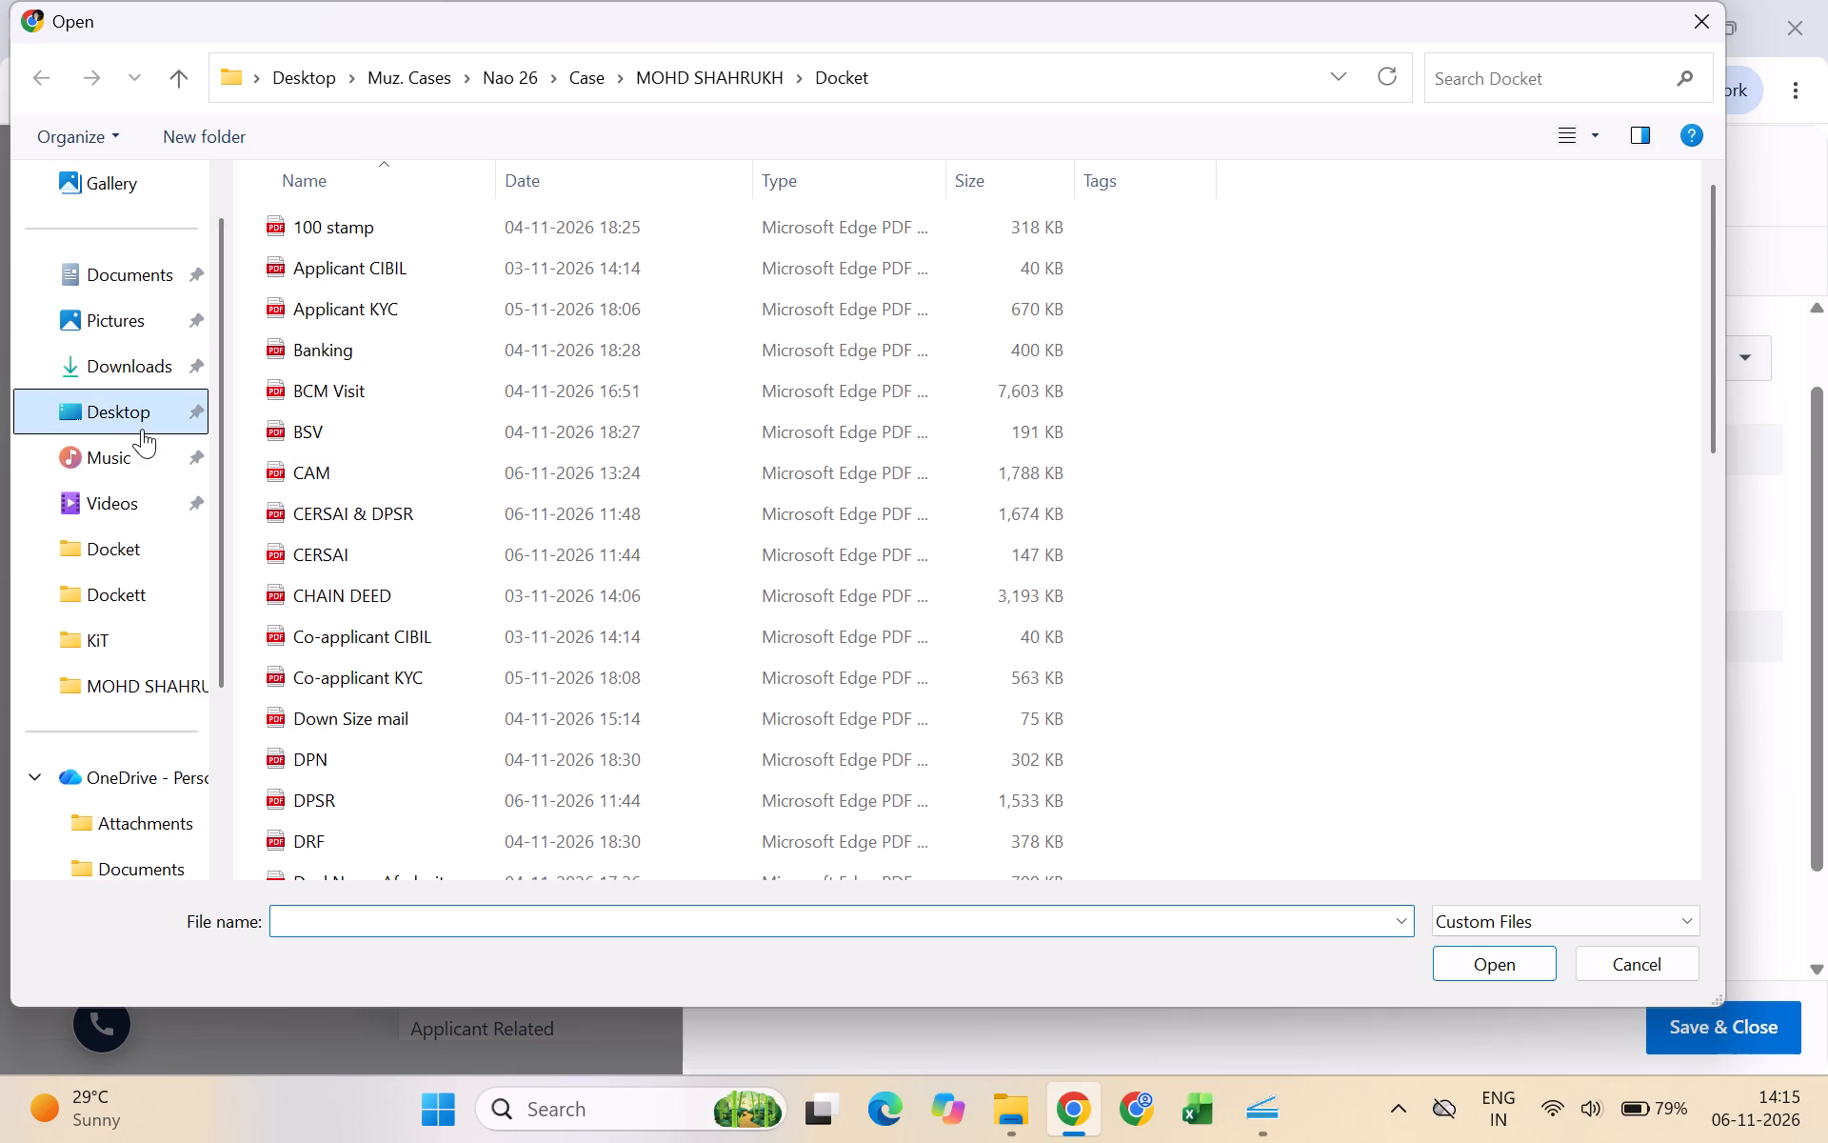
click(410, 520)
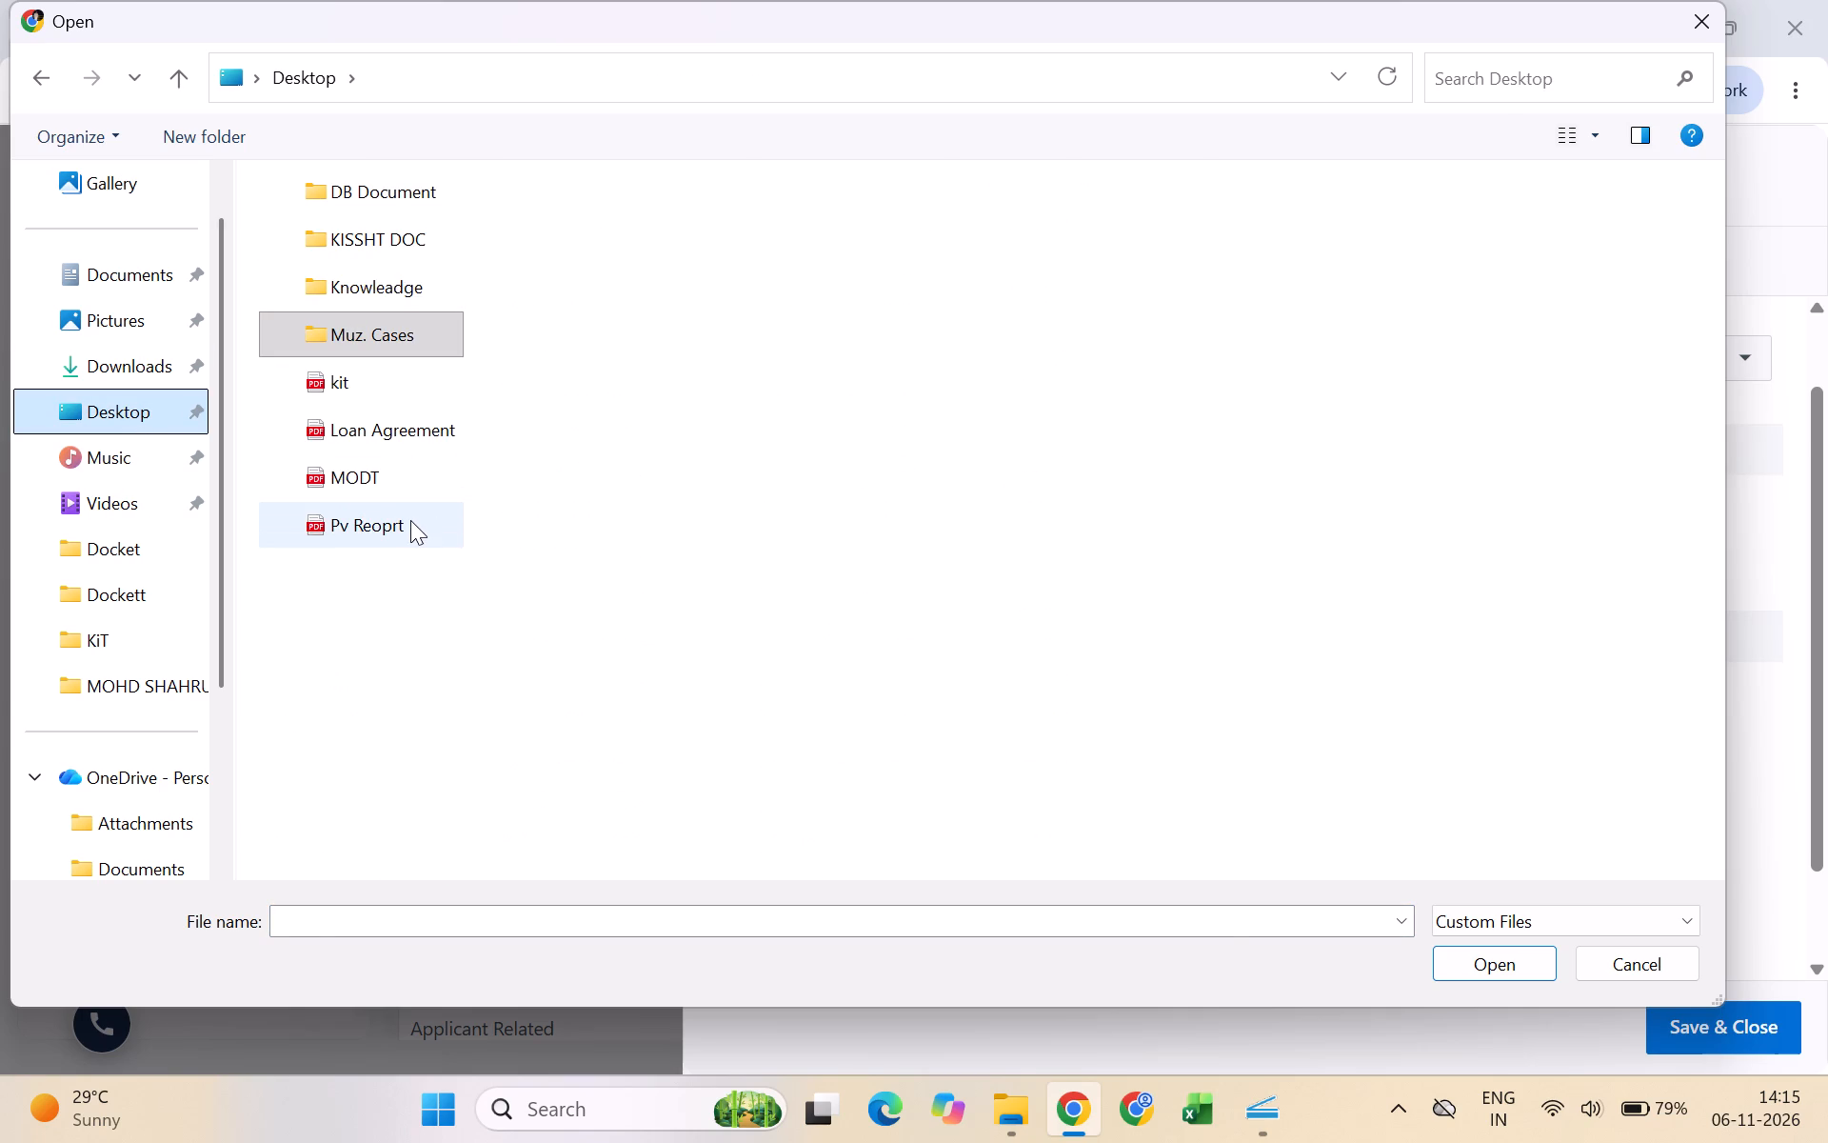
click(1494, 964)
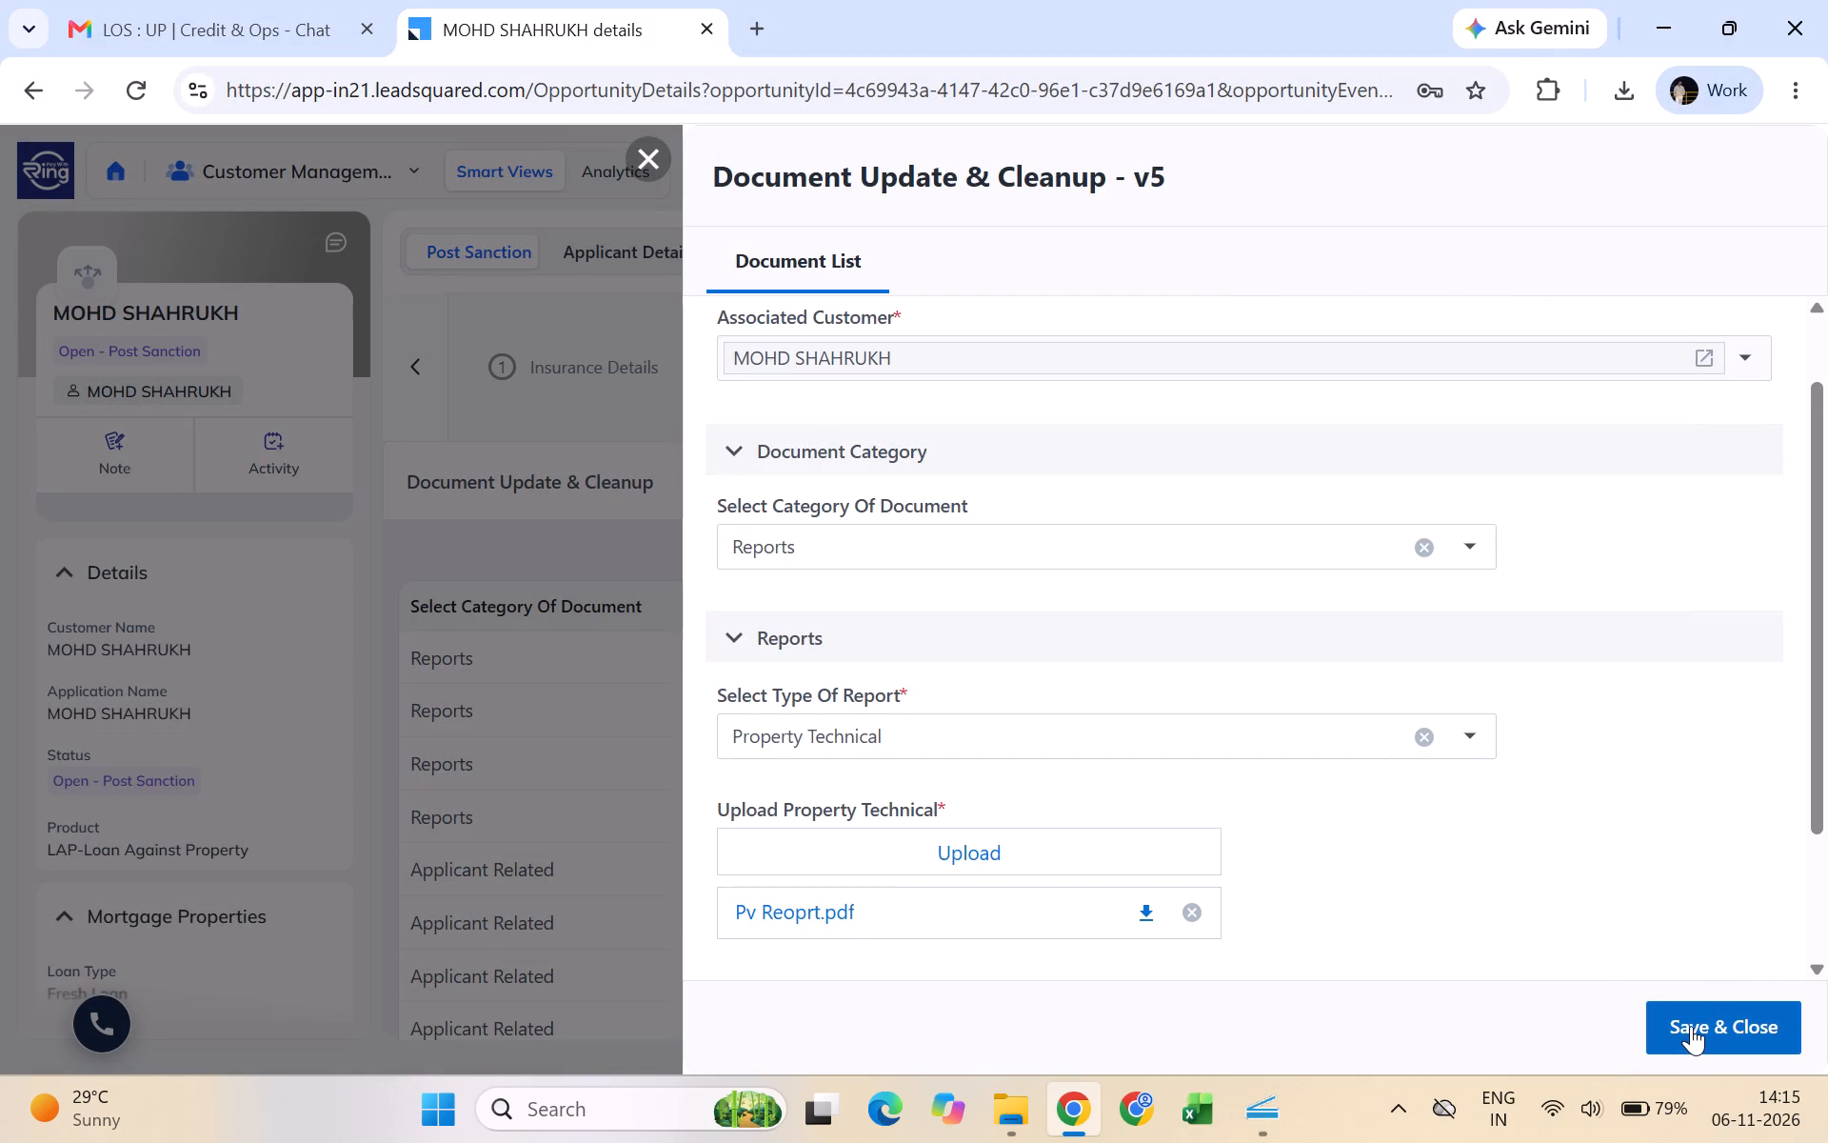
click(1691, 1026)
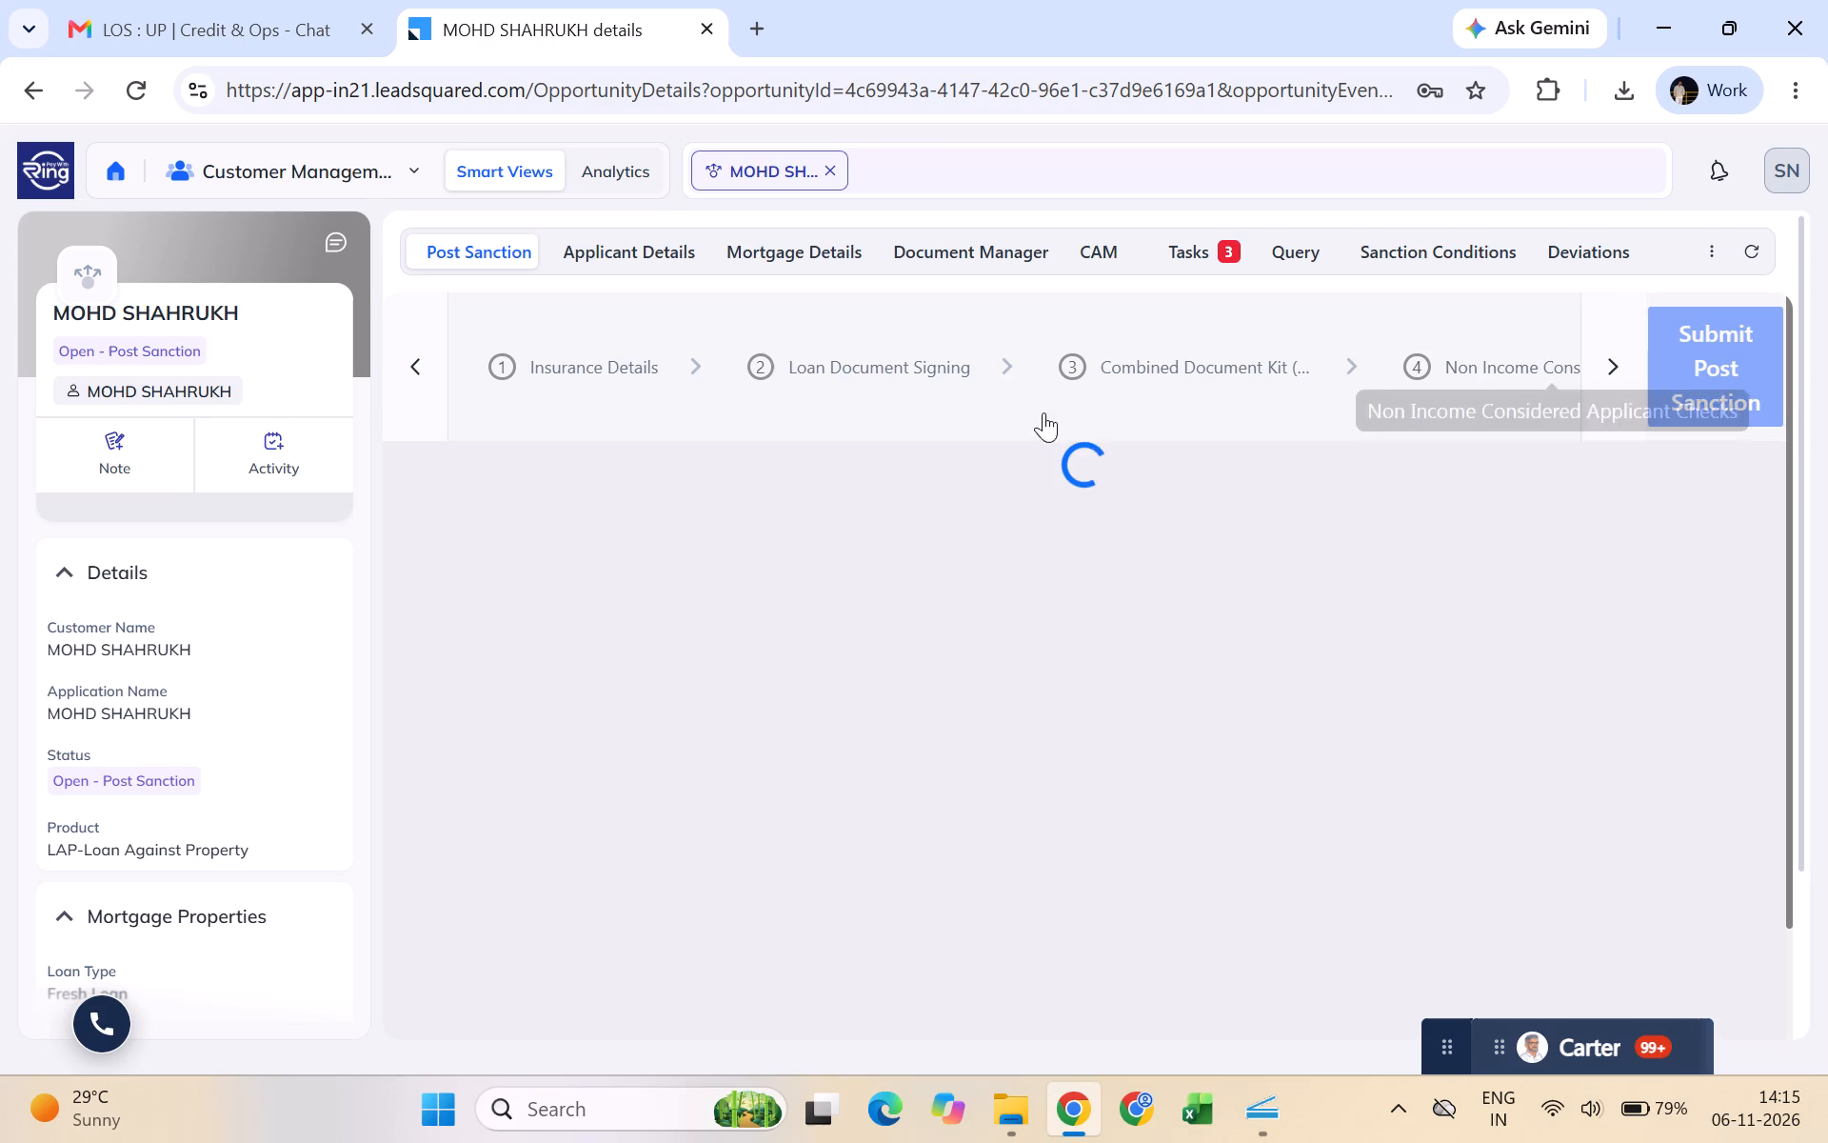
In the existing Mortgage Related Document entry, replace the MODT / RM / EM executed deed file with the MODT PDF from the Desktop.
scroll(751, 880, down, 1)
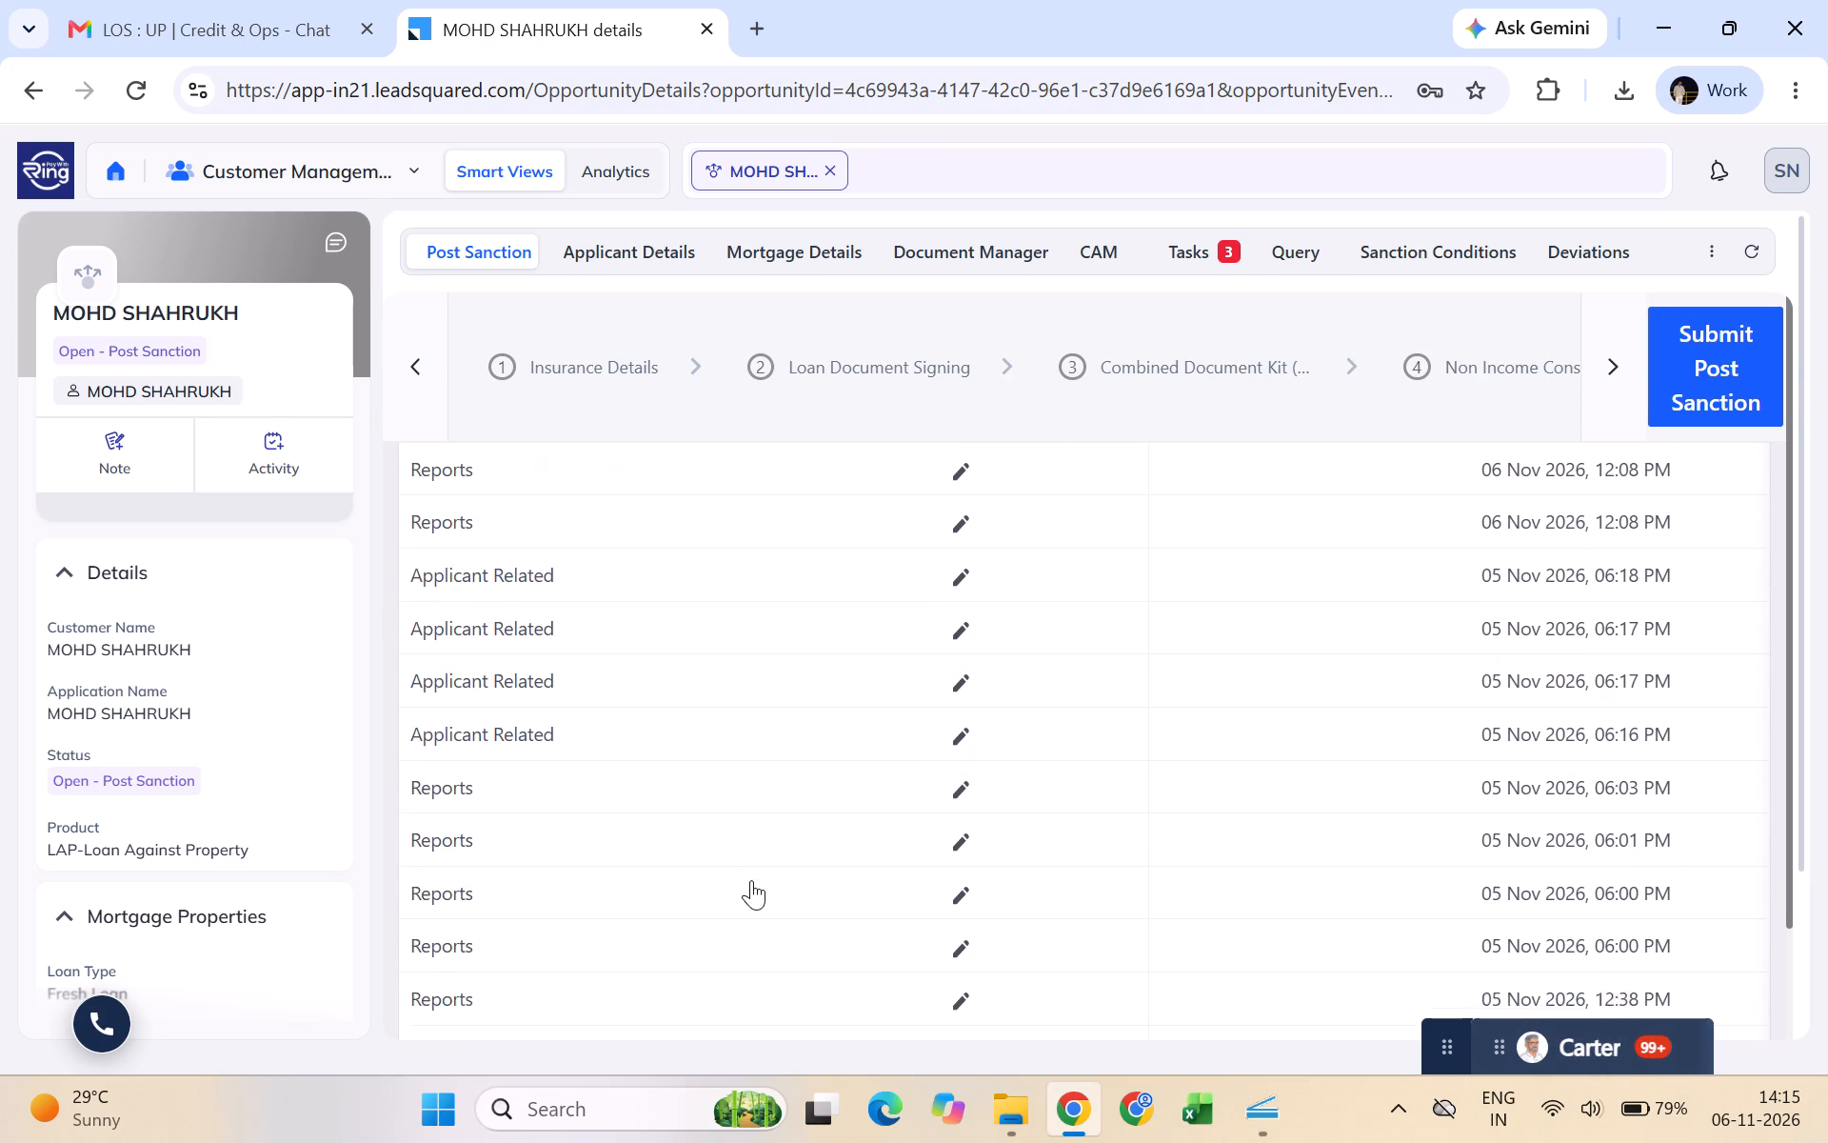
scroll(751, 880, down, 2)
scroll(820, 935, right, 2)
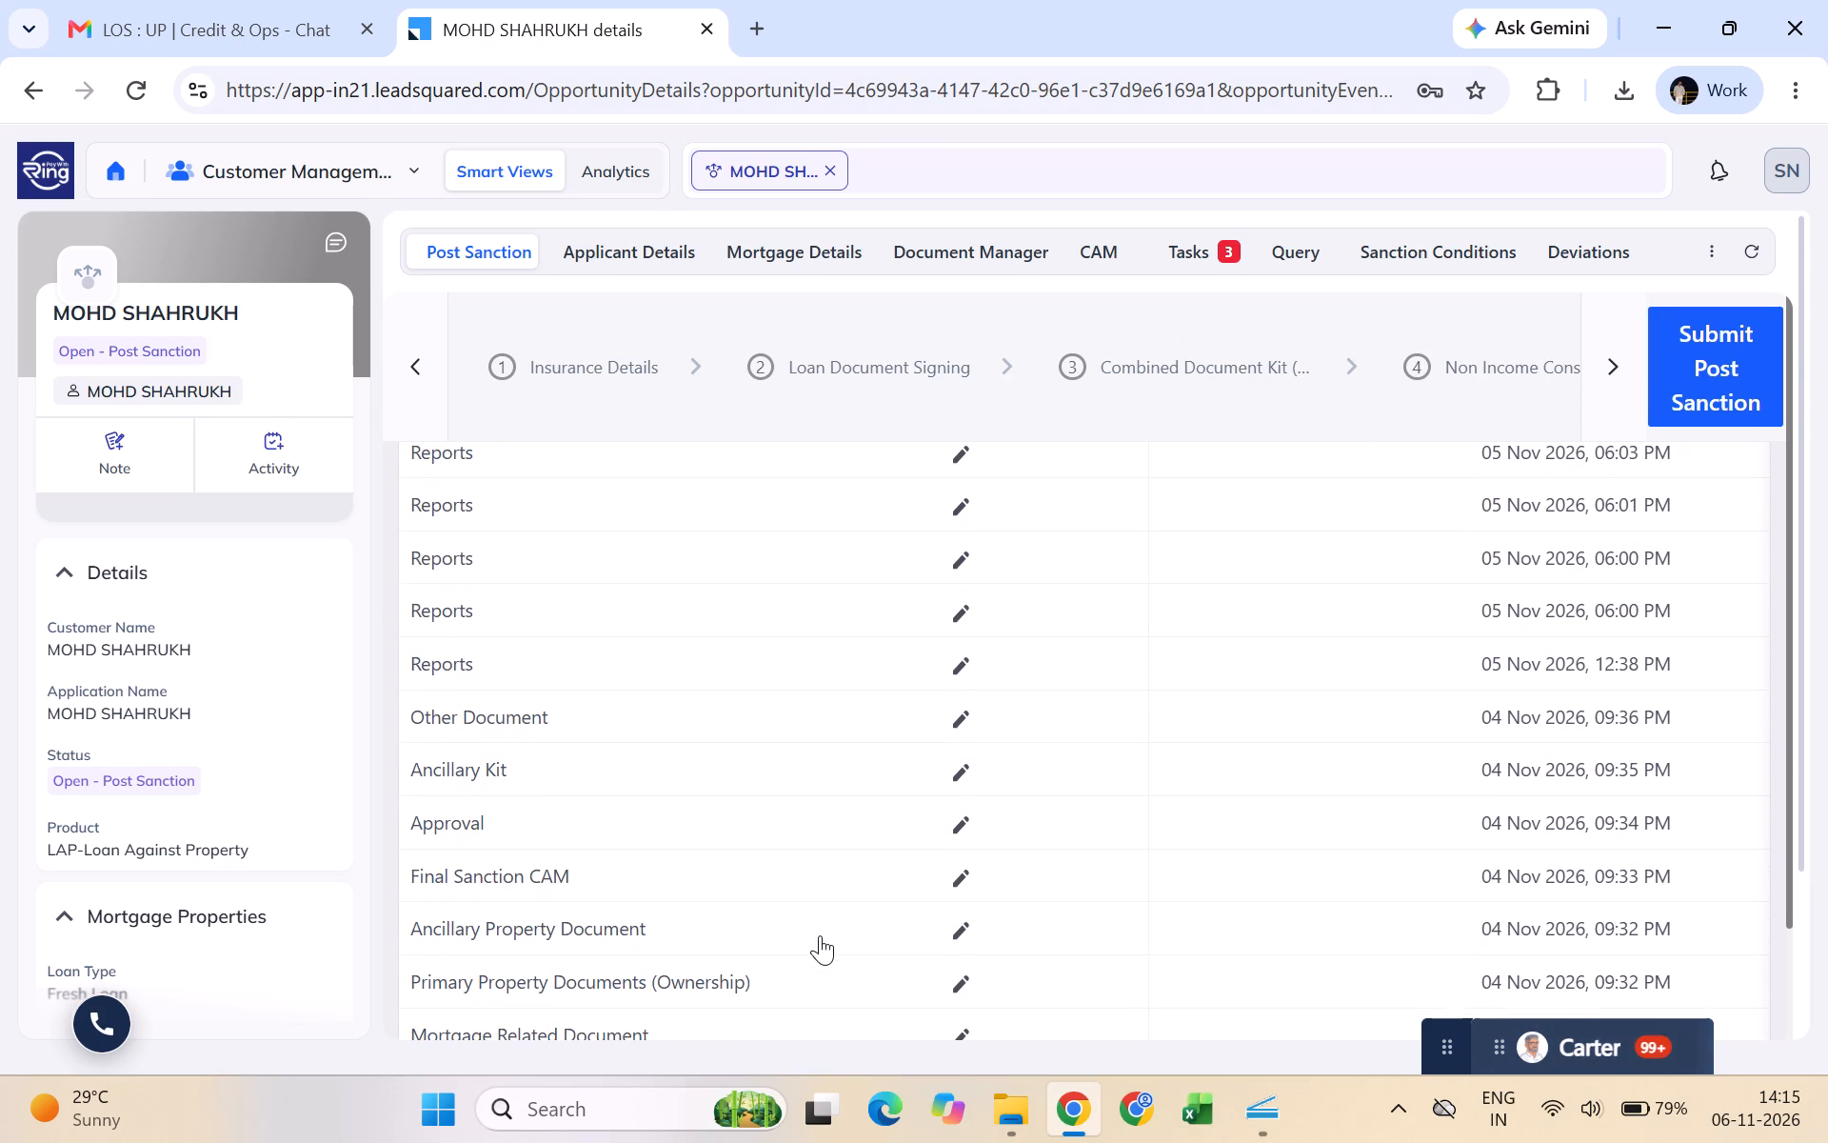
scroll(820, 958, right, 1)
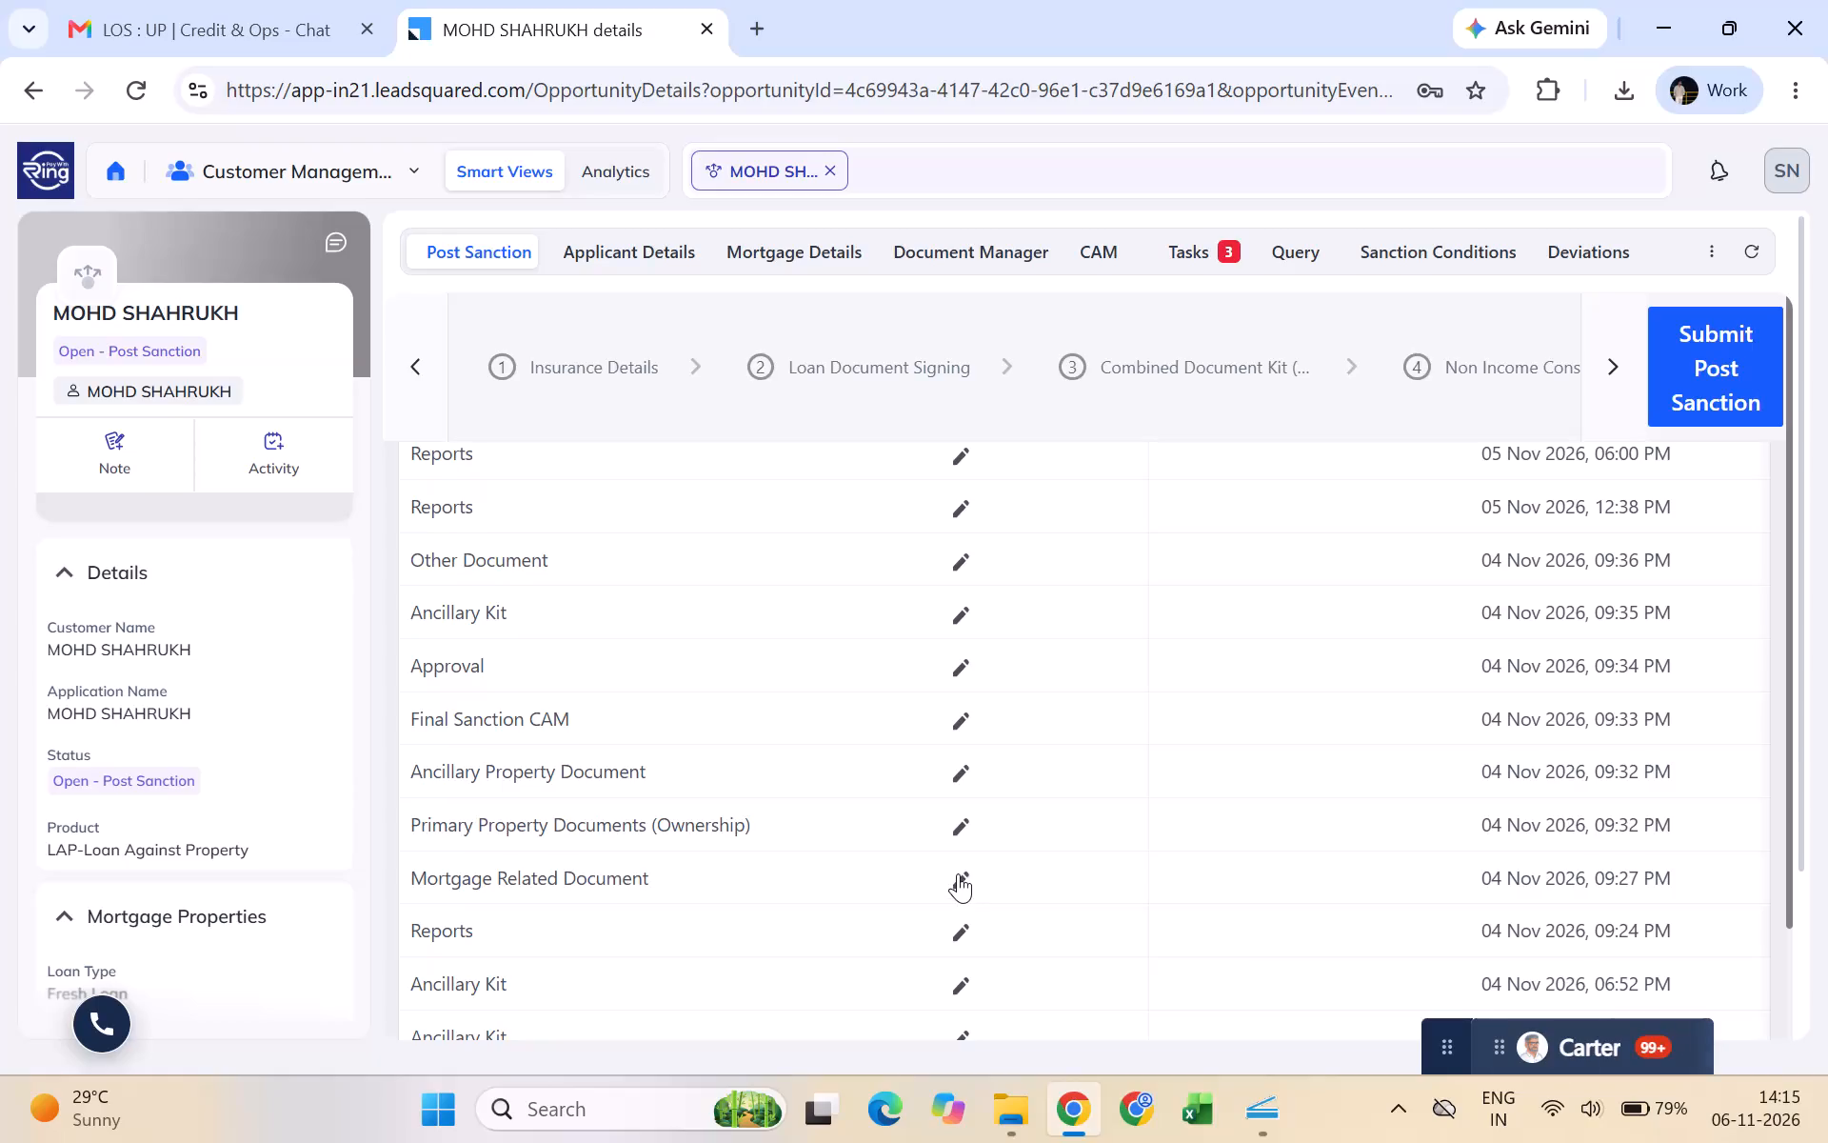
click(960, 872)
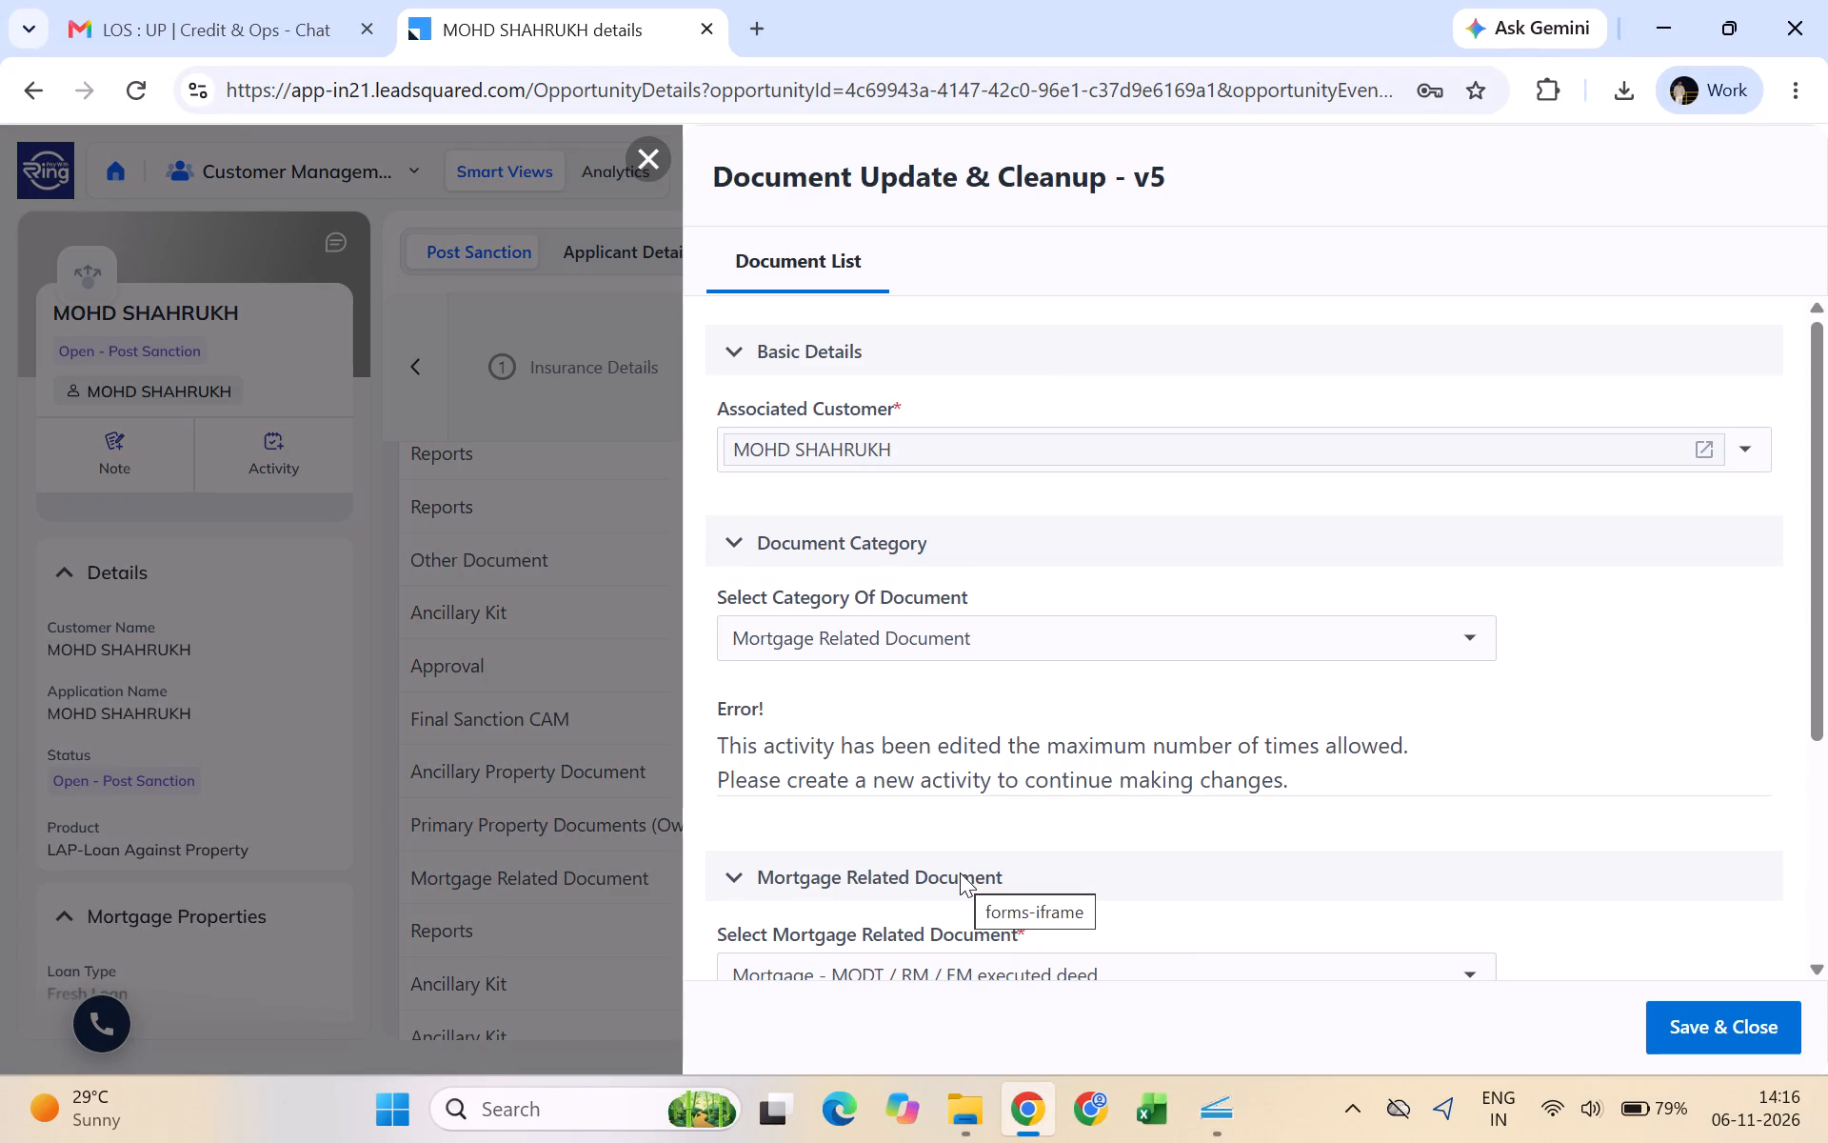
scroll(1130, 747, down, 2)
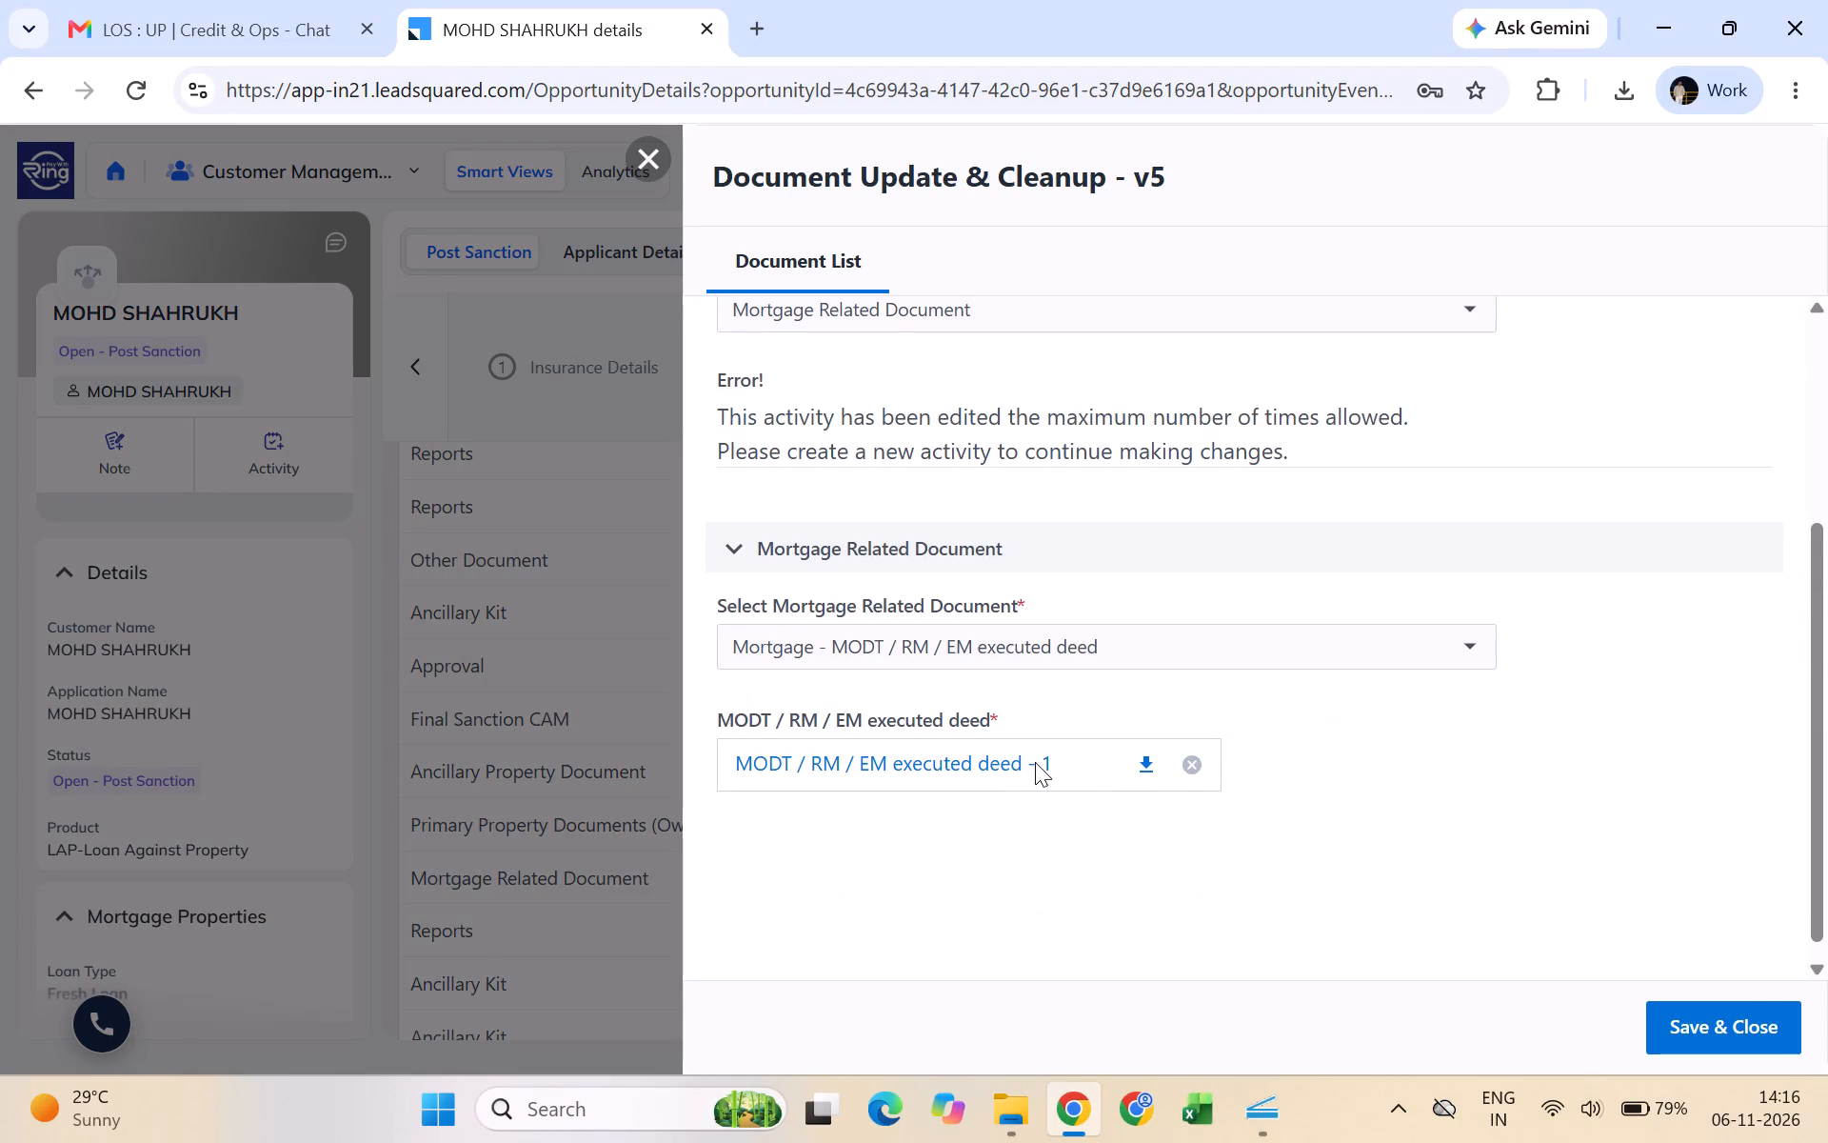
click(1182, 762)
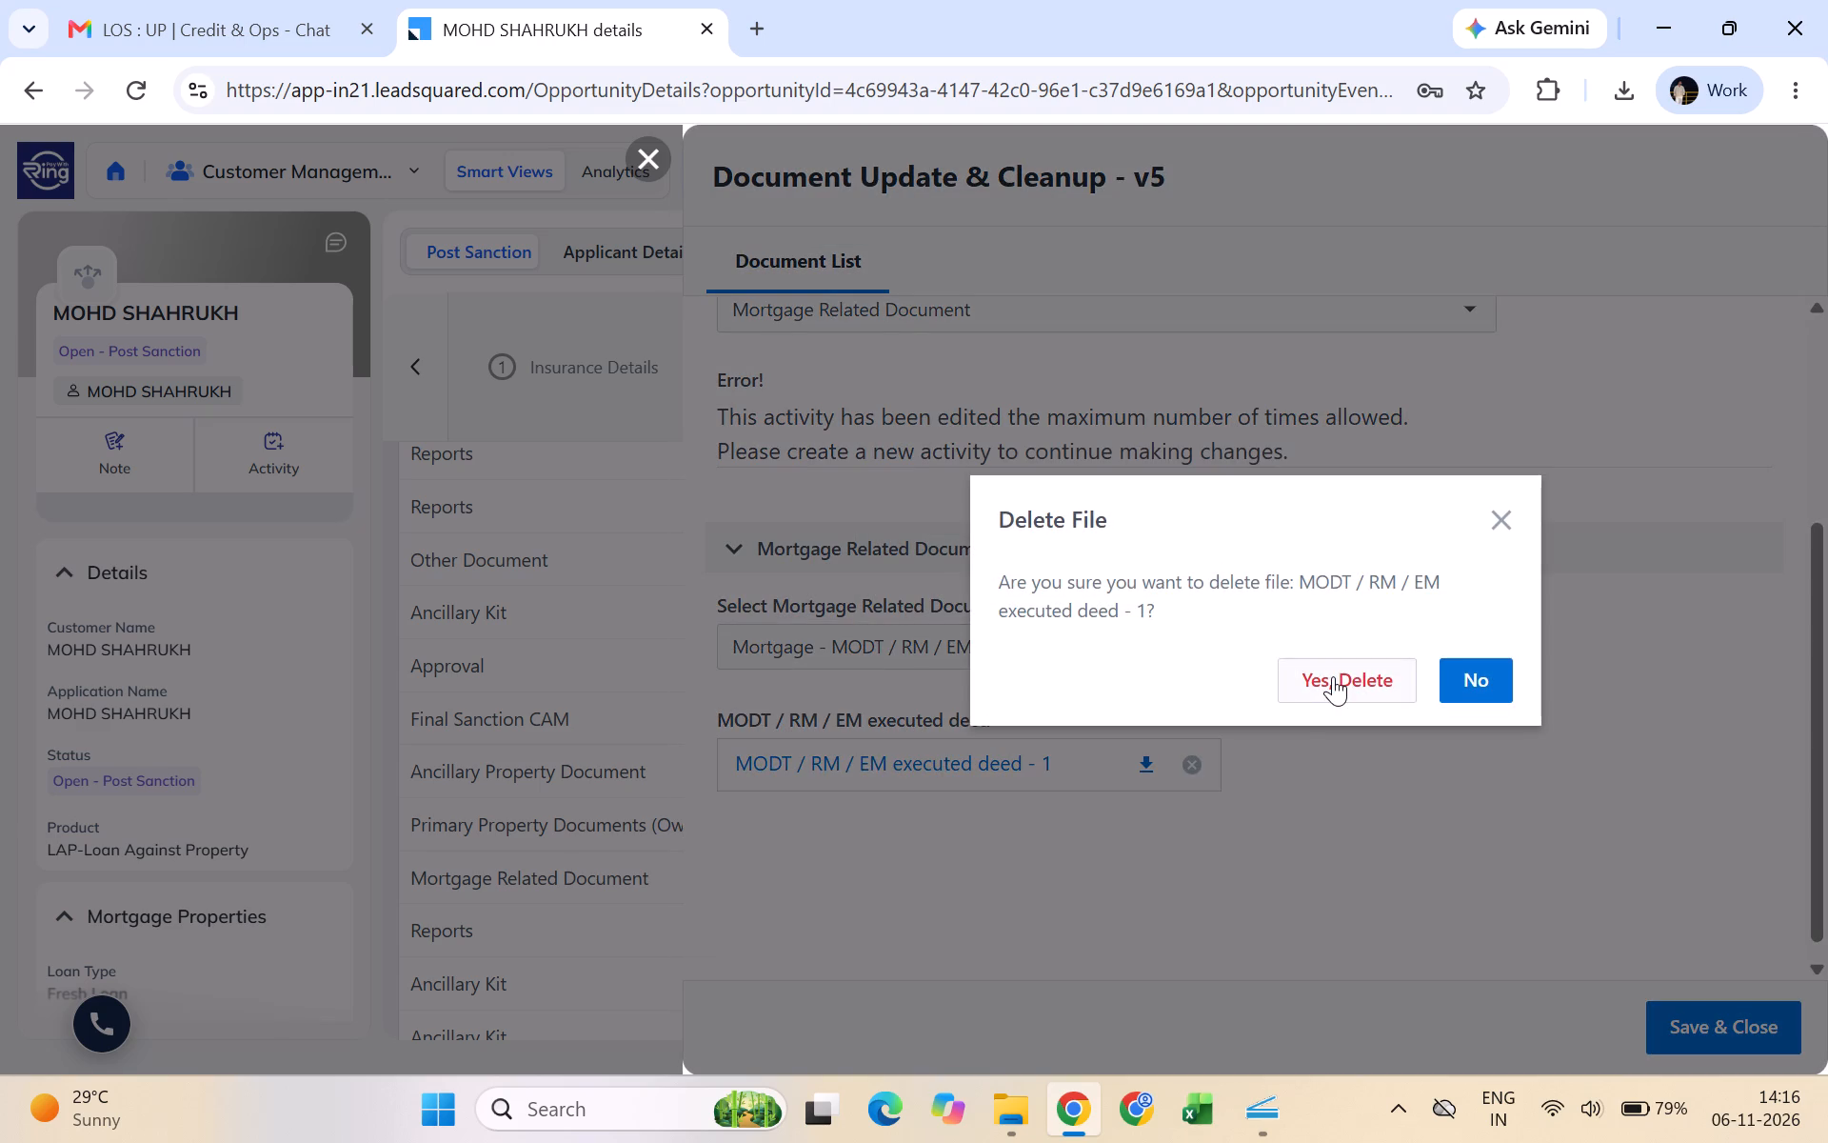
click(1333, 676)
click(1077, 769)
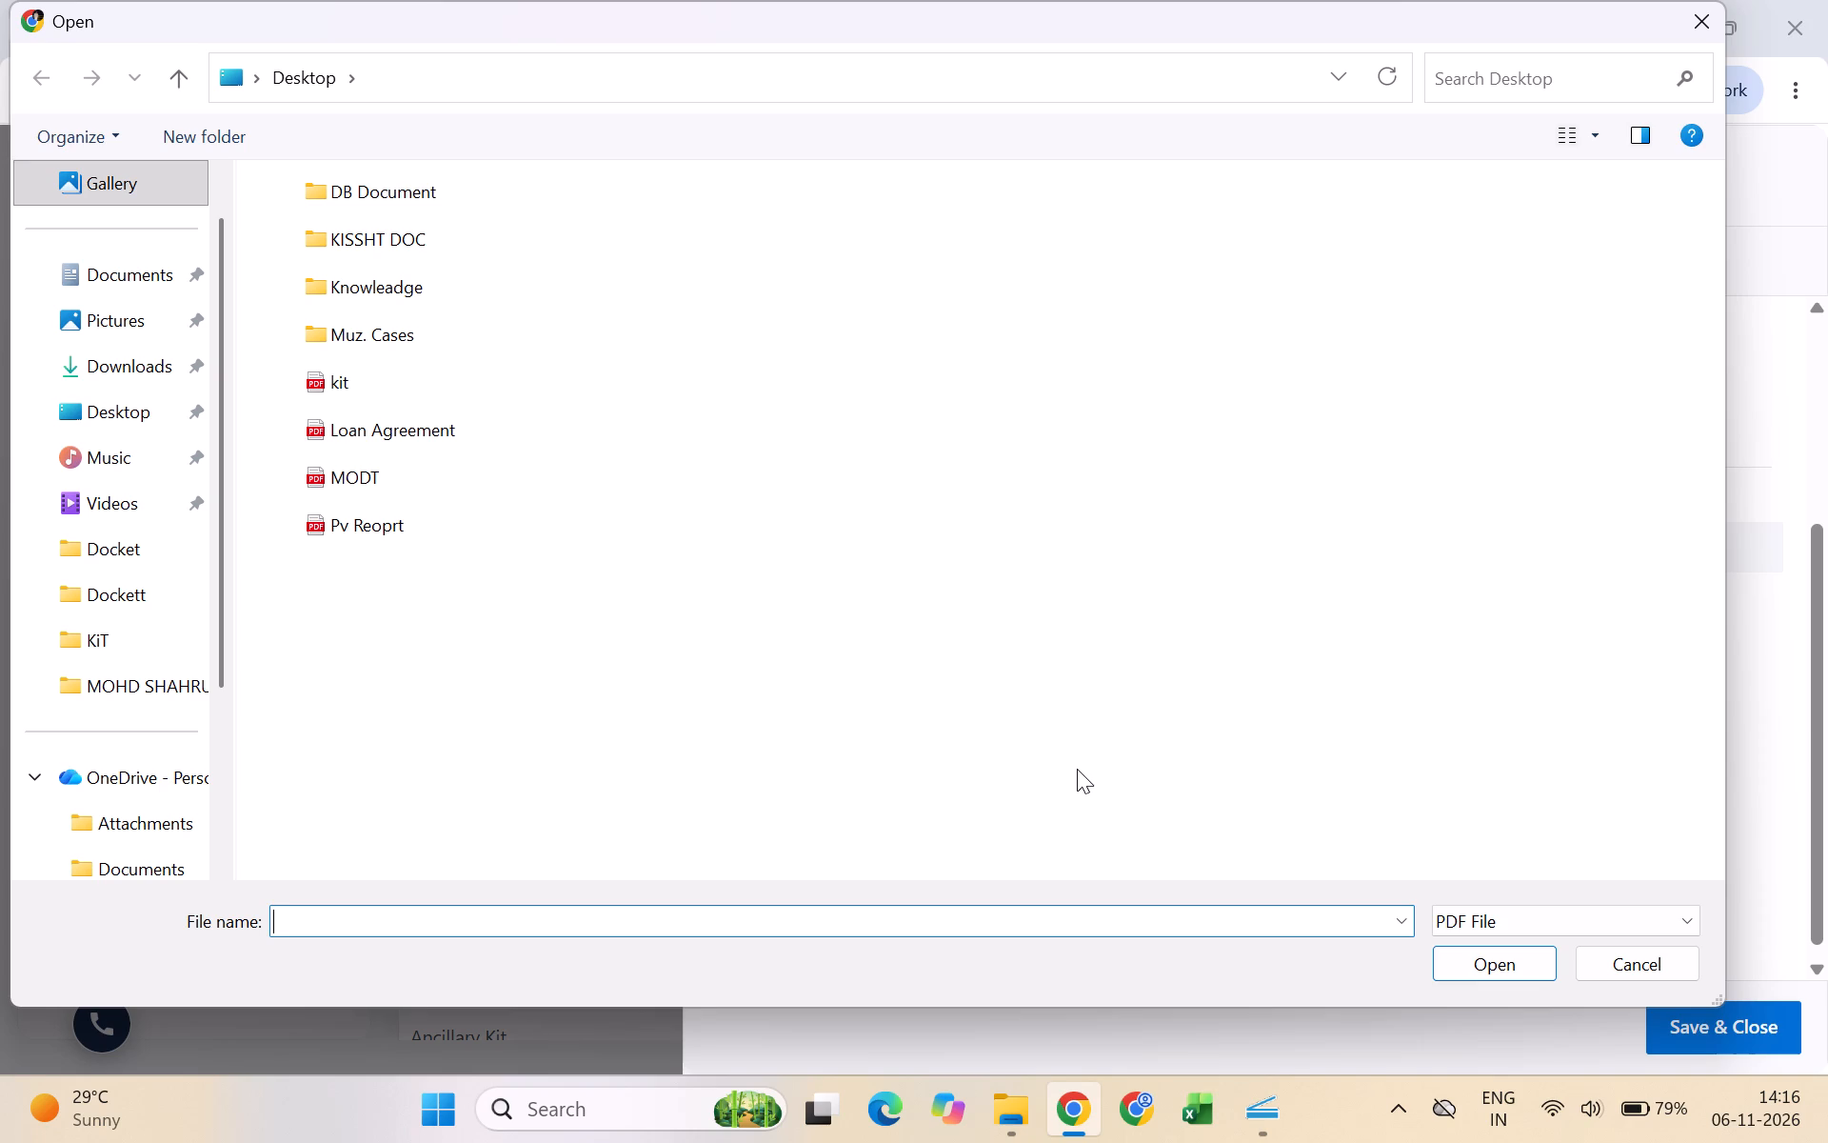
click(348, 476)
click(1485, 961)
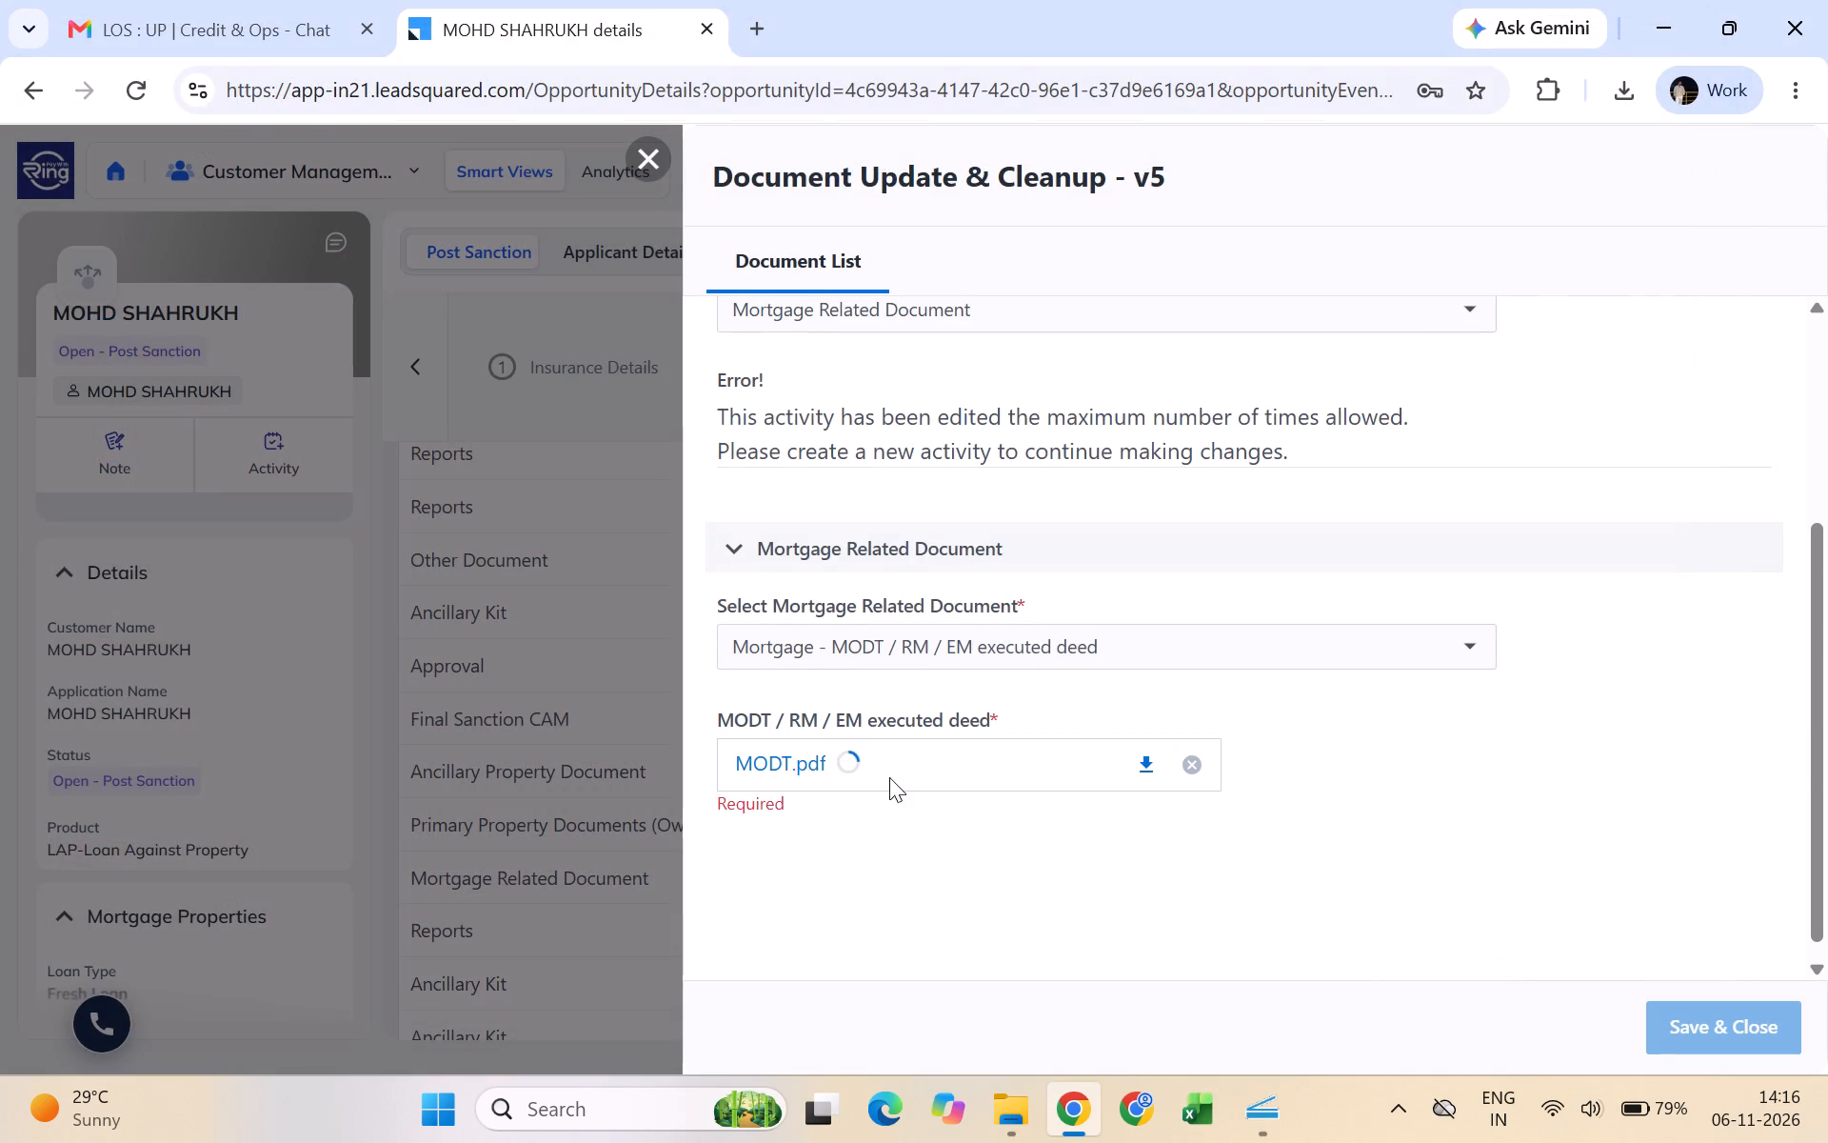
Preview the uploaded MODT.pdf and check its scanned pages, including the signatures and the mortgaged property description.
click(785, 760)
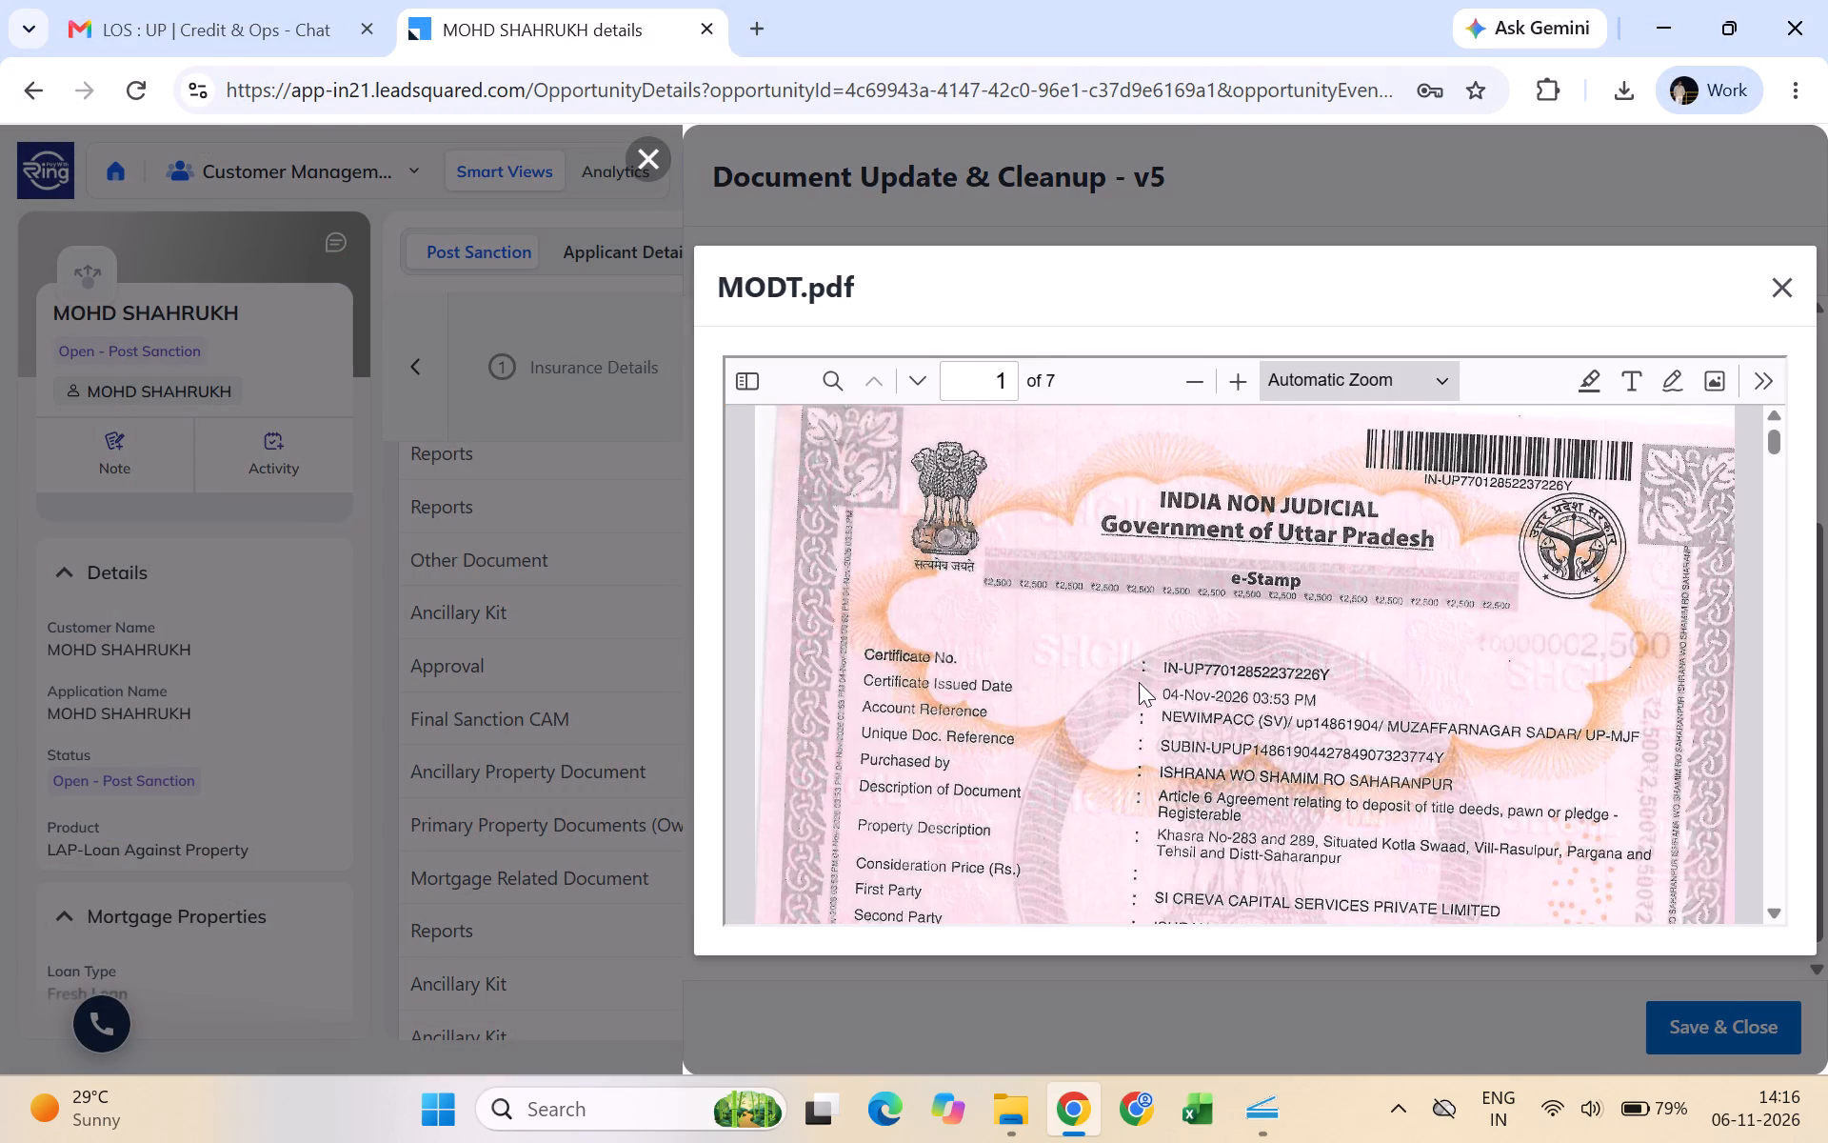
scroll(1231, 714, down, 15)
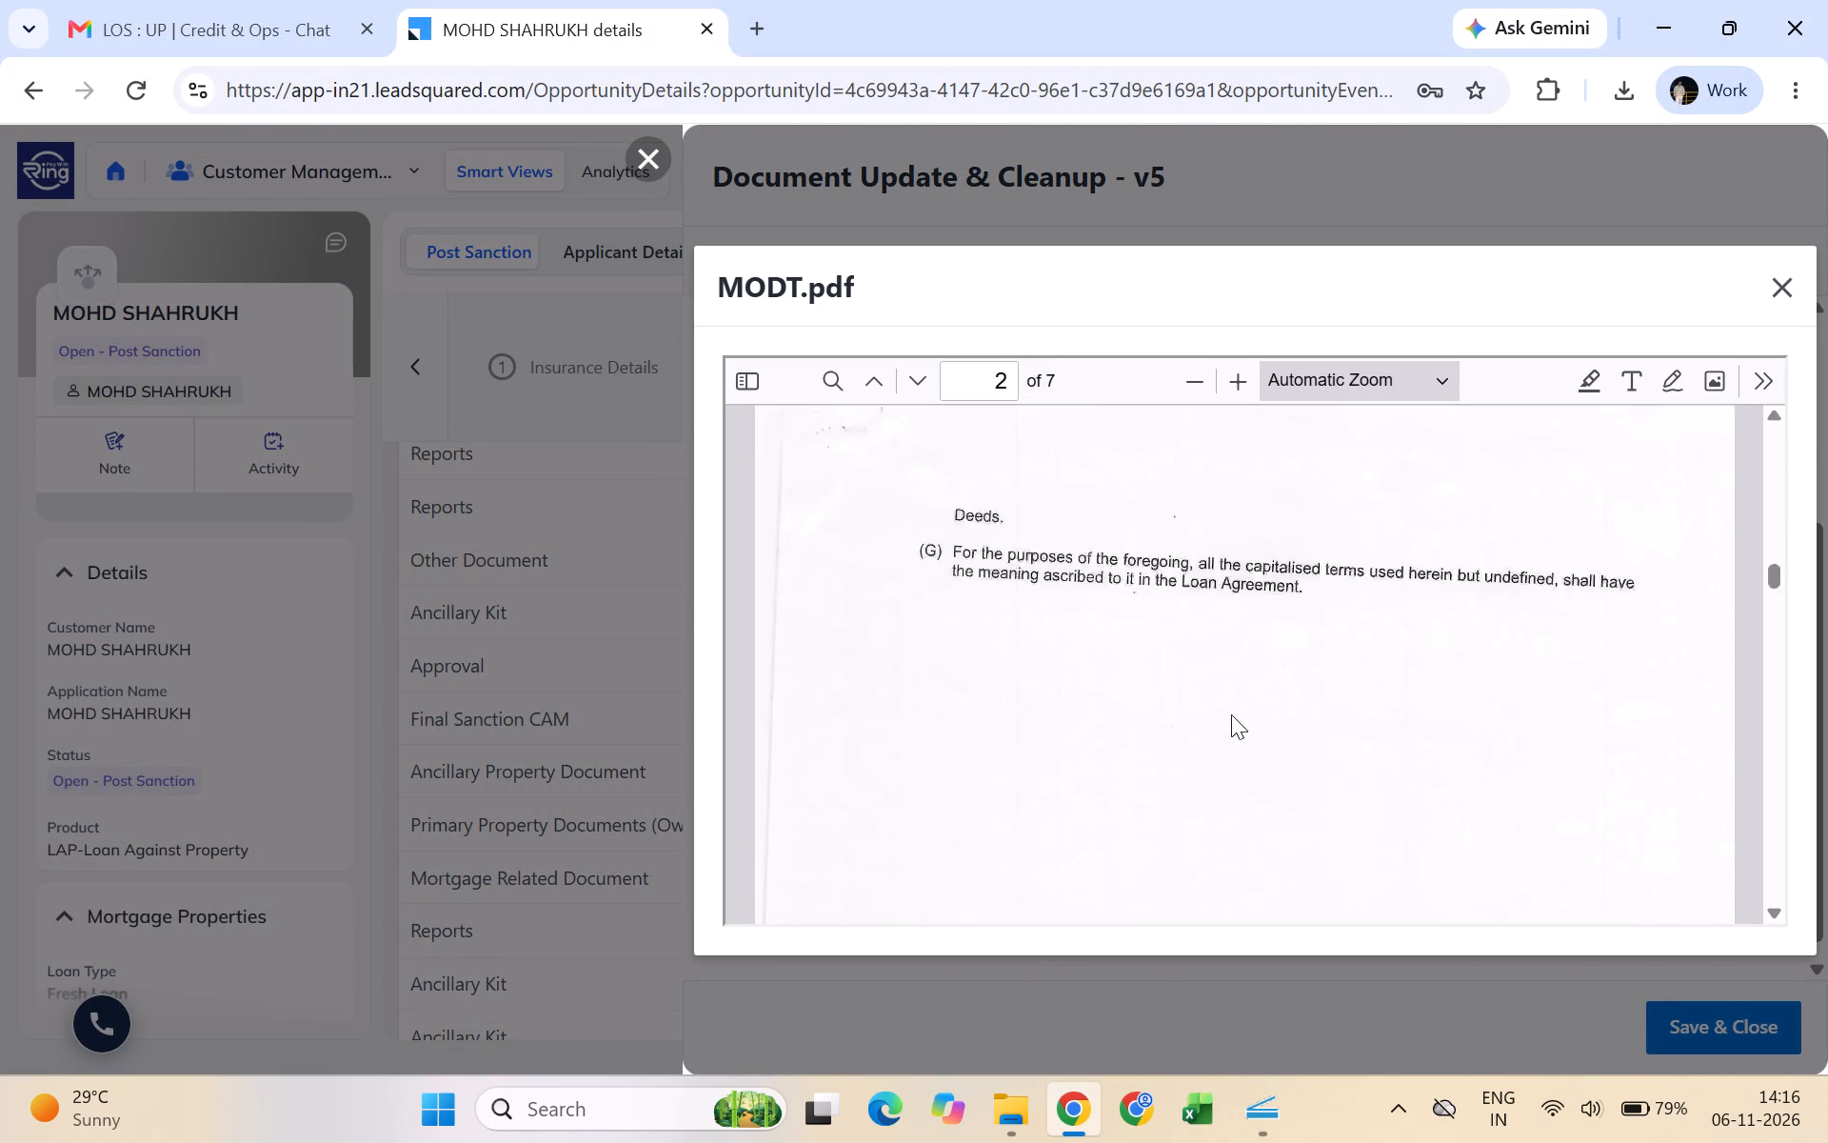
scroll(1231, 714, up, 11)
scroll(1231, 714, down, 1)
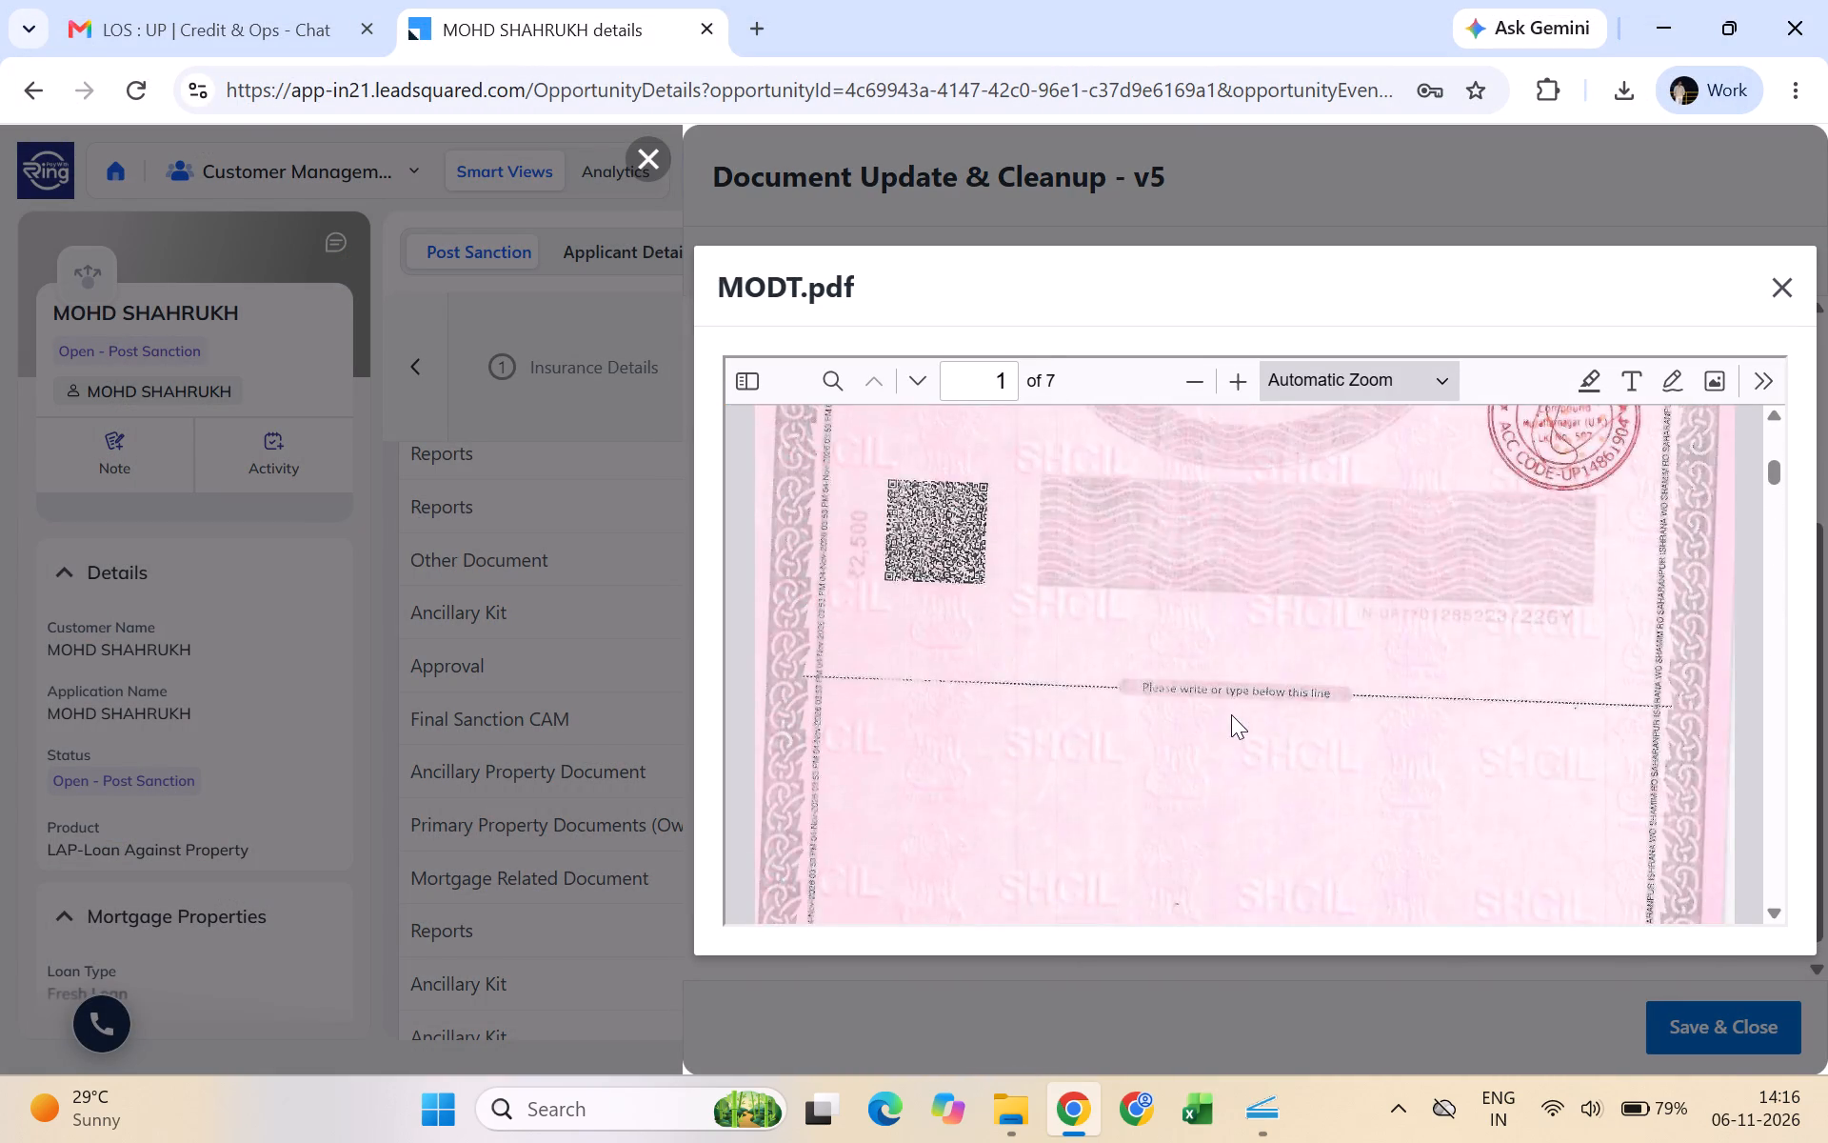
scroll(1231, 714, down, 5)
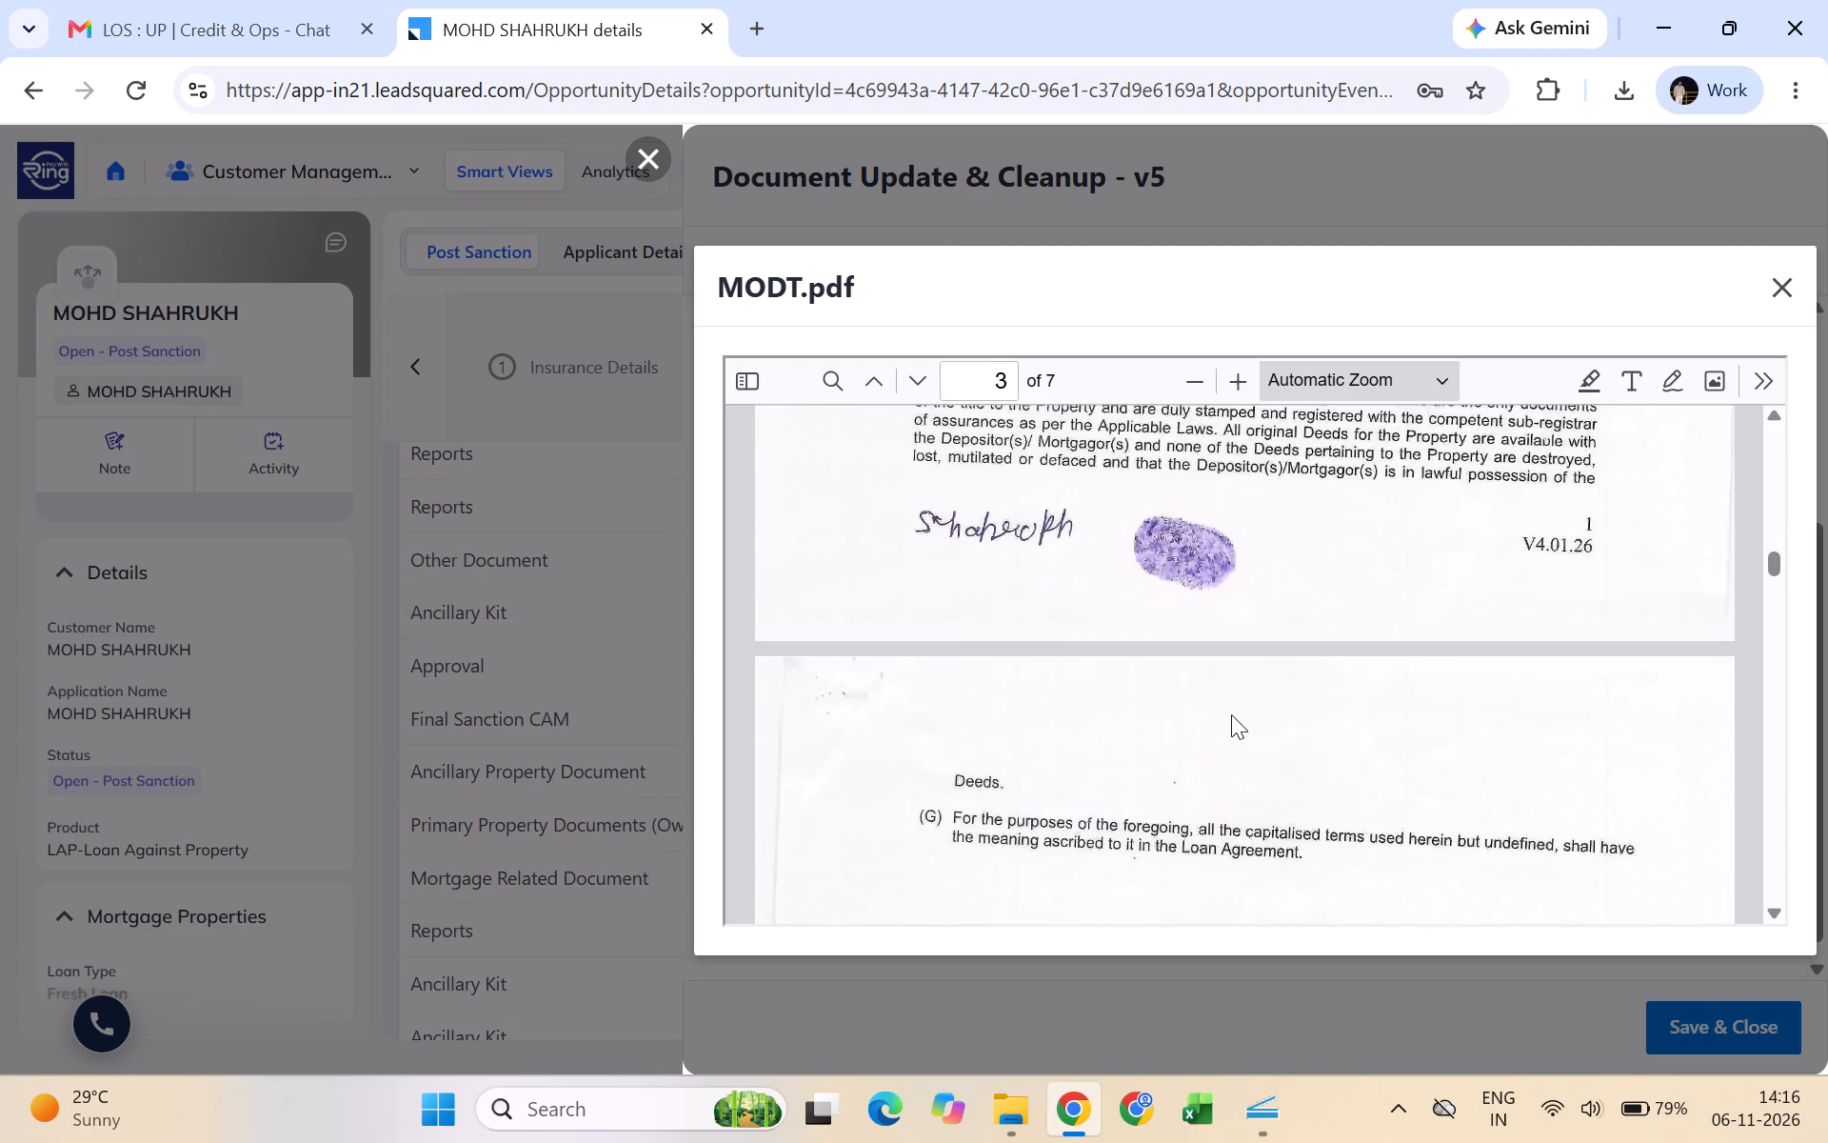
scroll(1231, 714, down, 3)
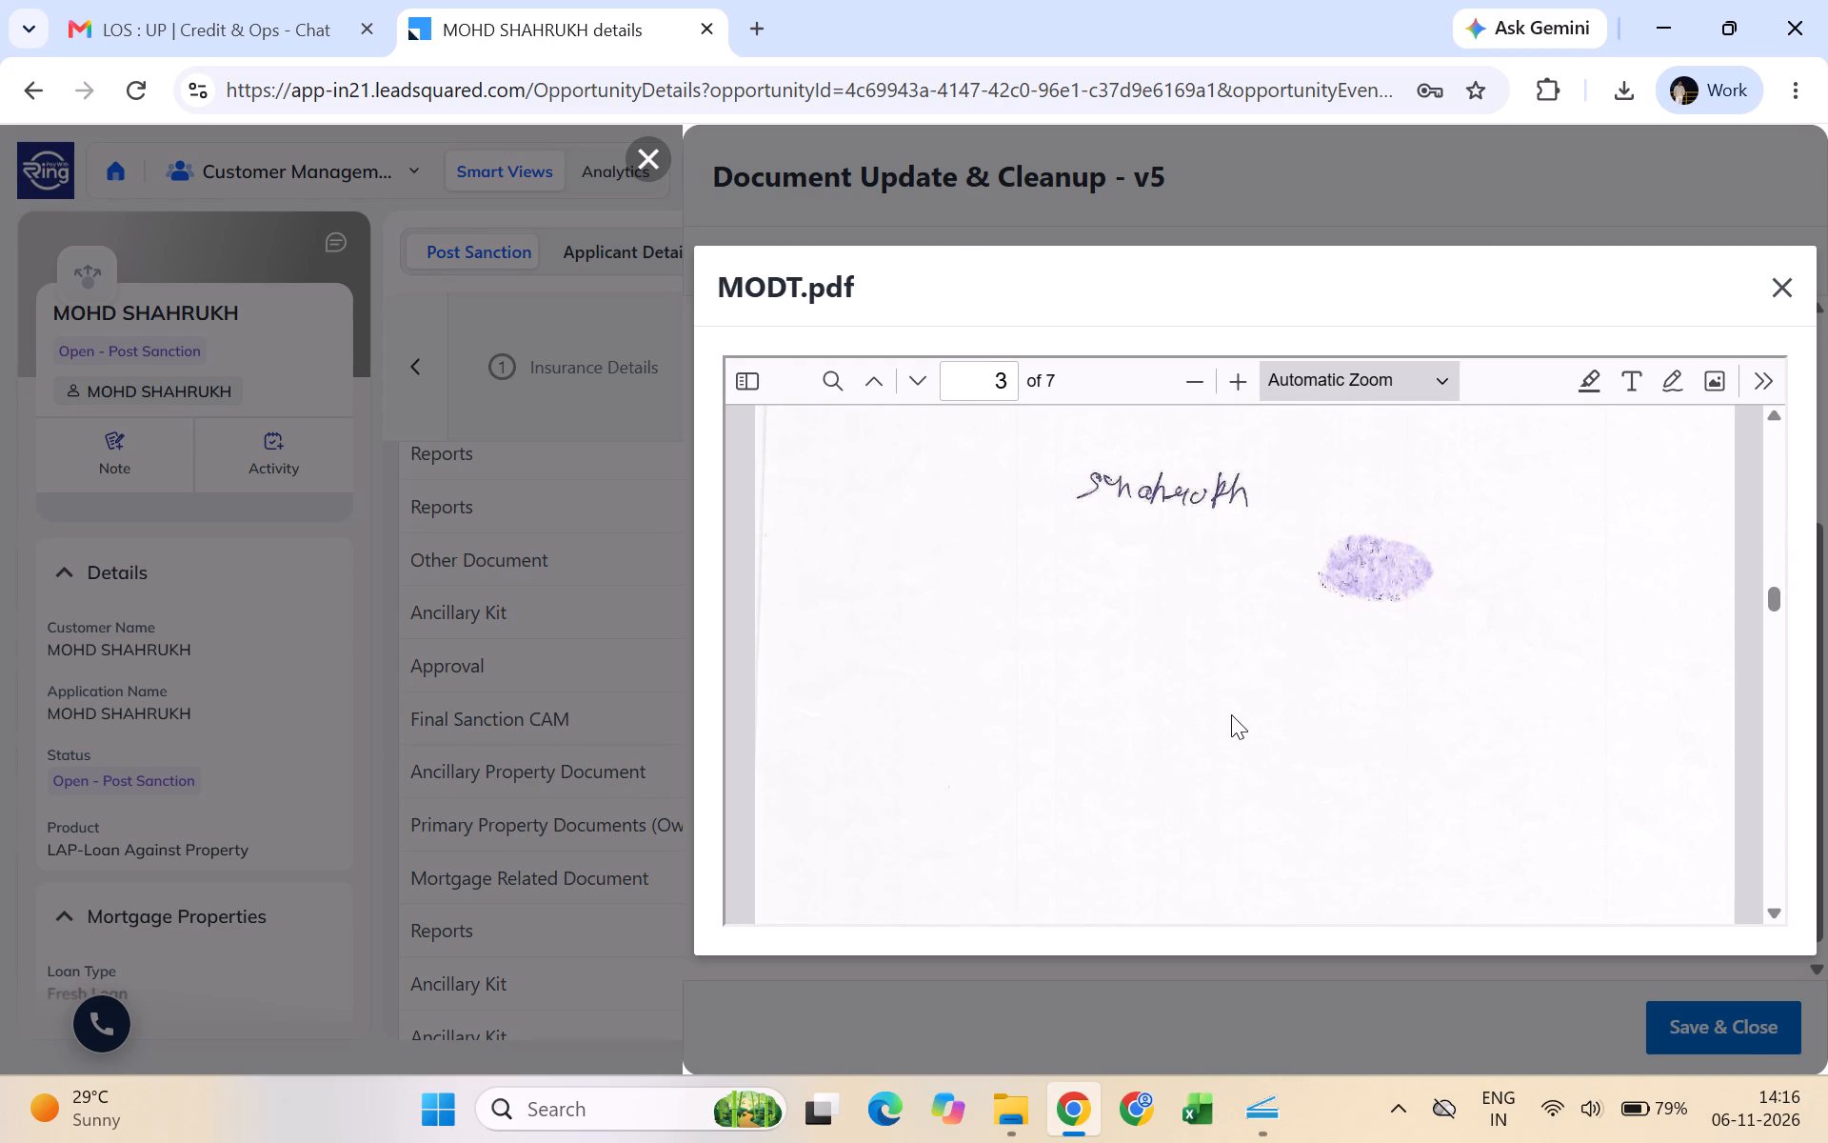
scroll(1231, 714, down, 2)
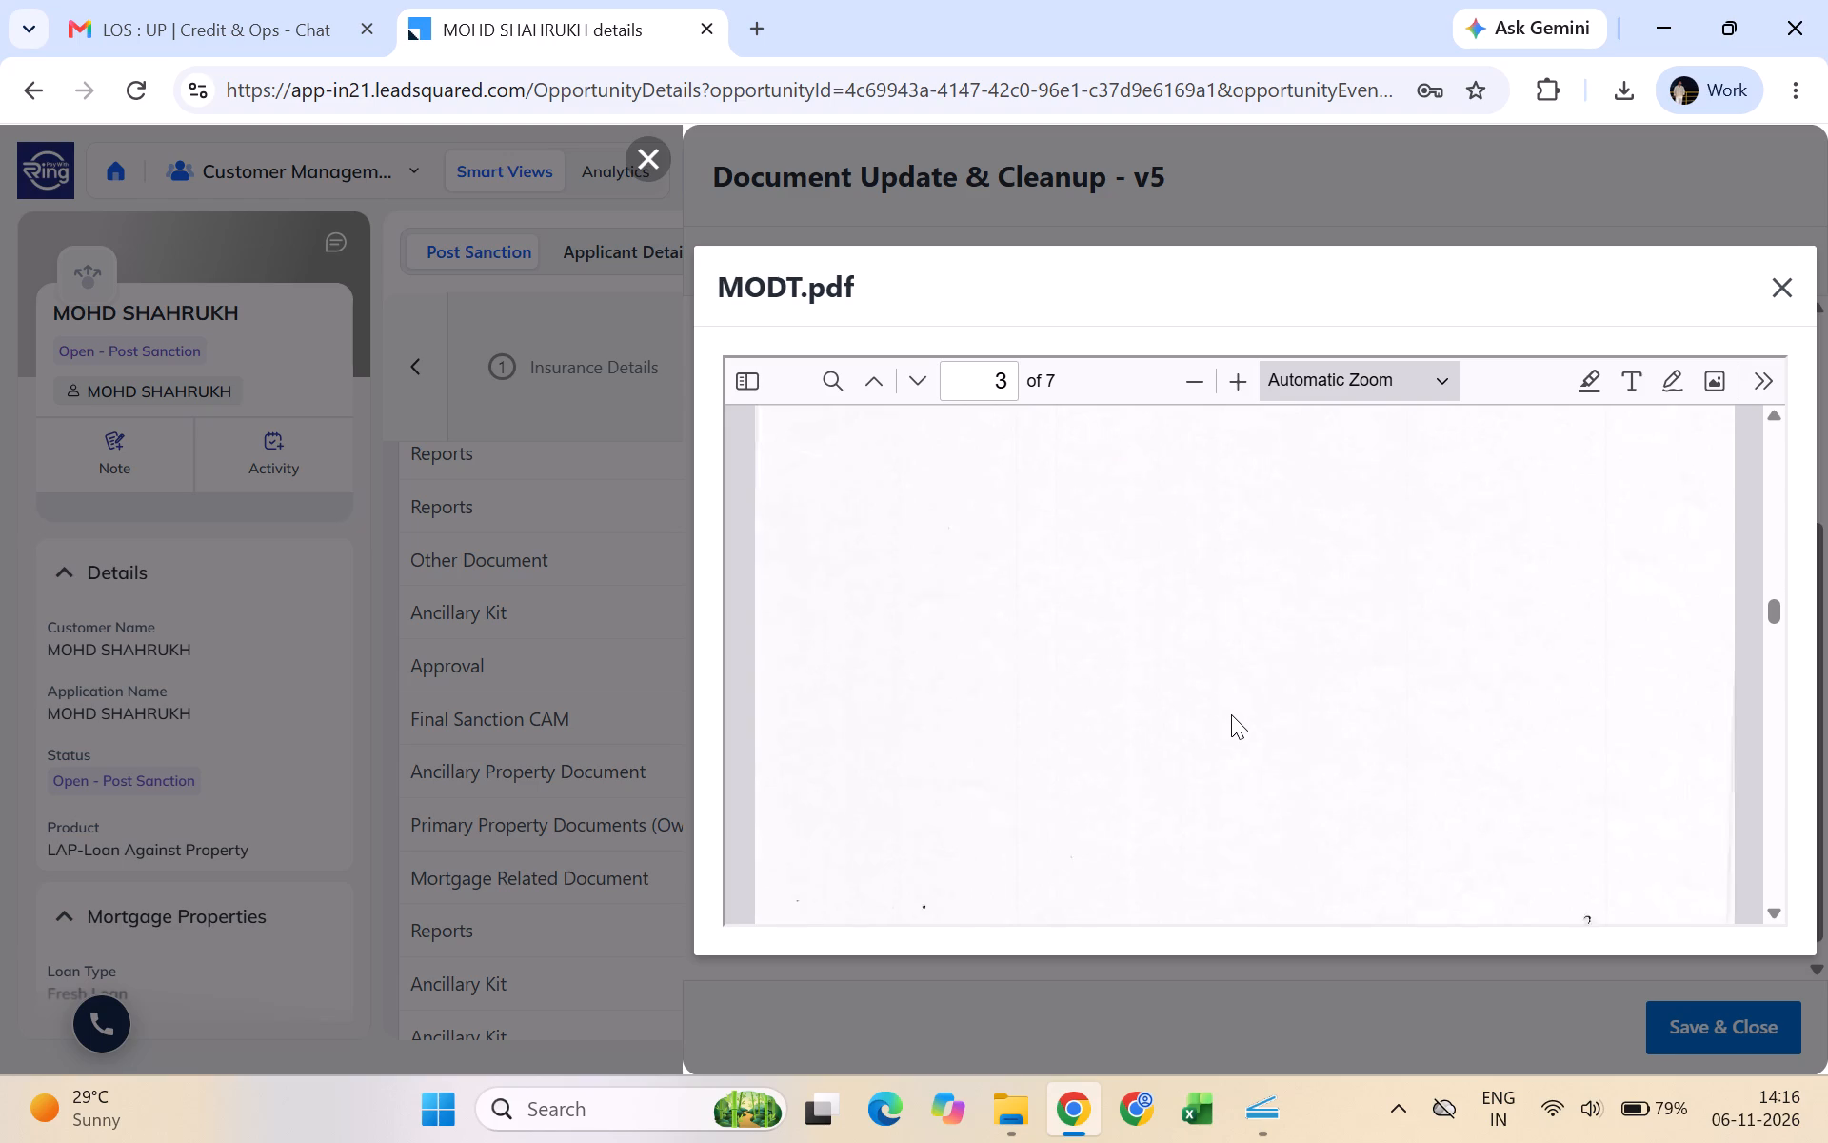
scroll(1231, 714, down, 6)
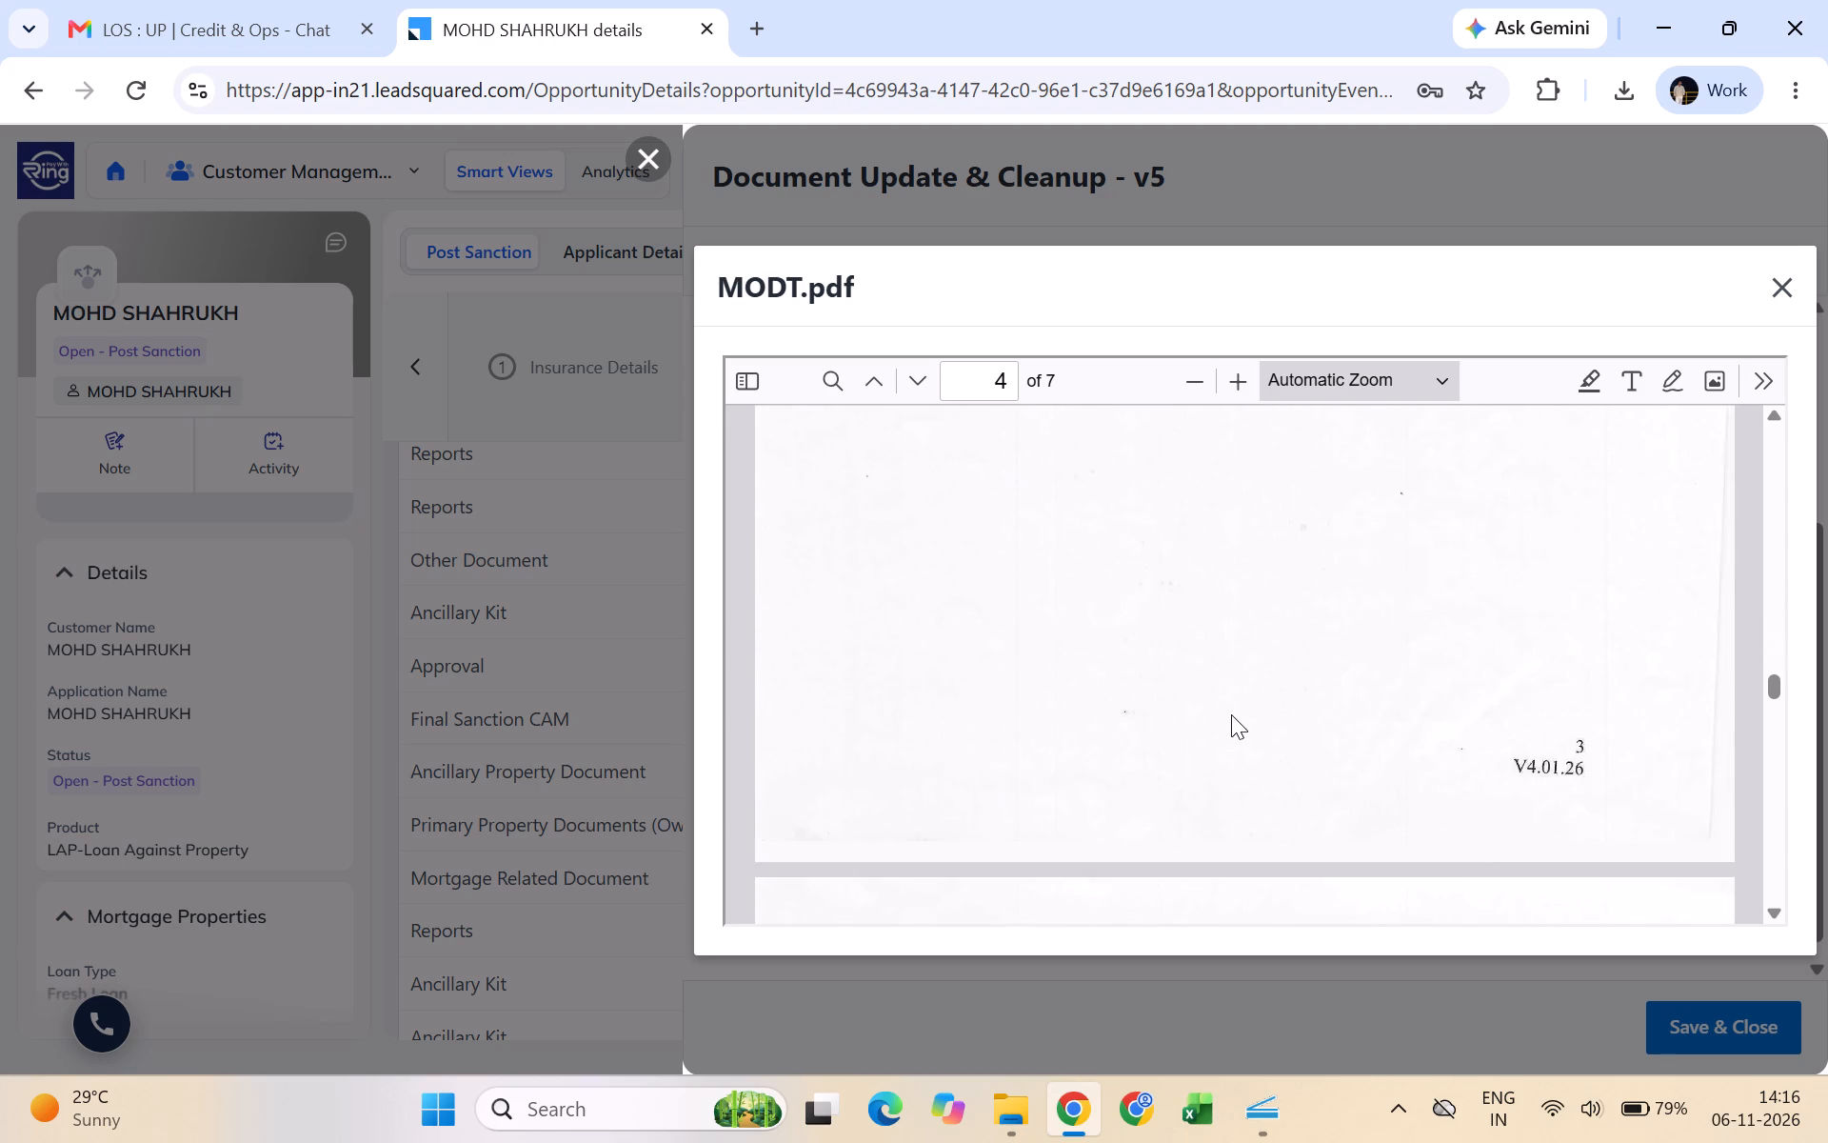
scroll(1231, 714, down, 3)
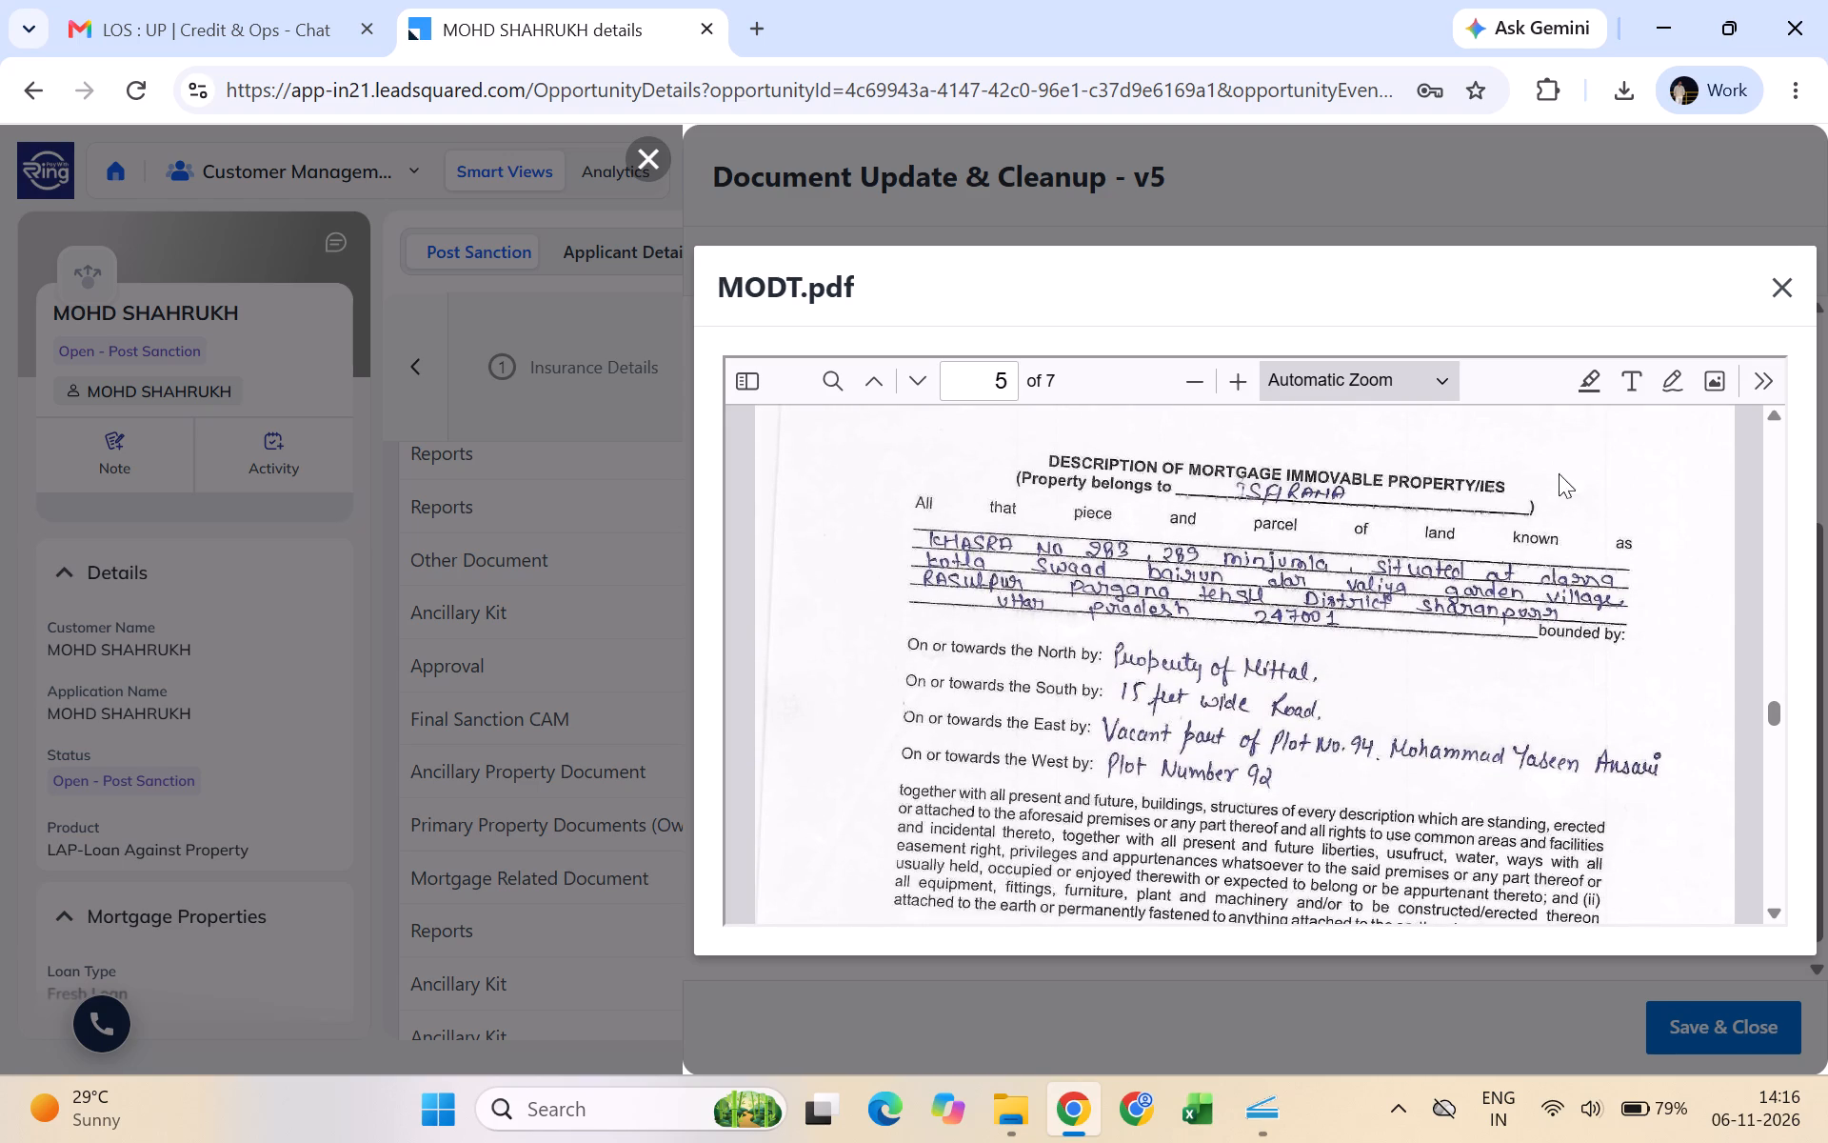
click(1778, 279)
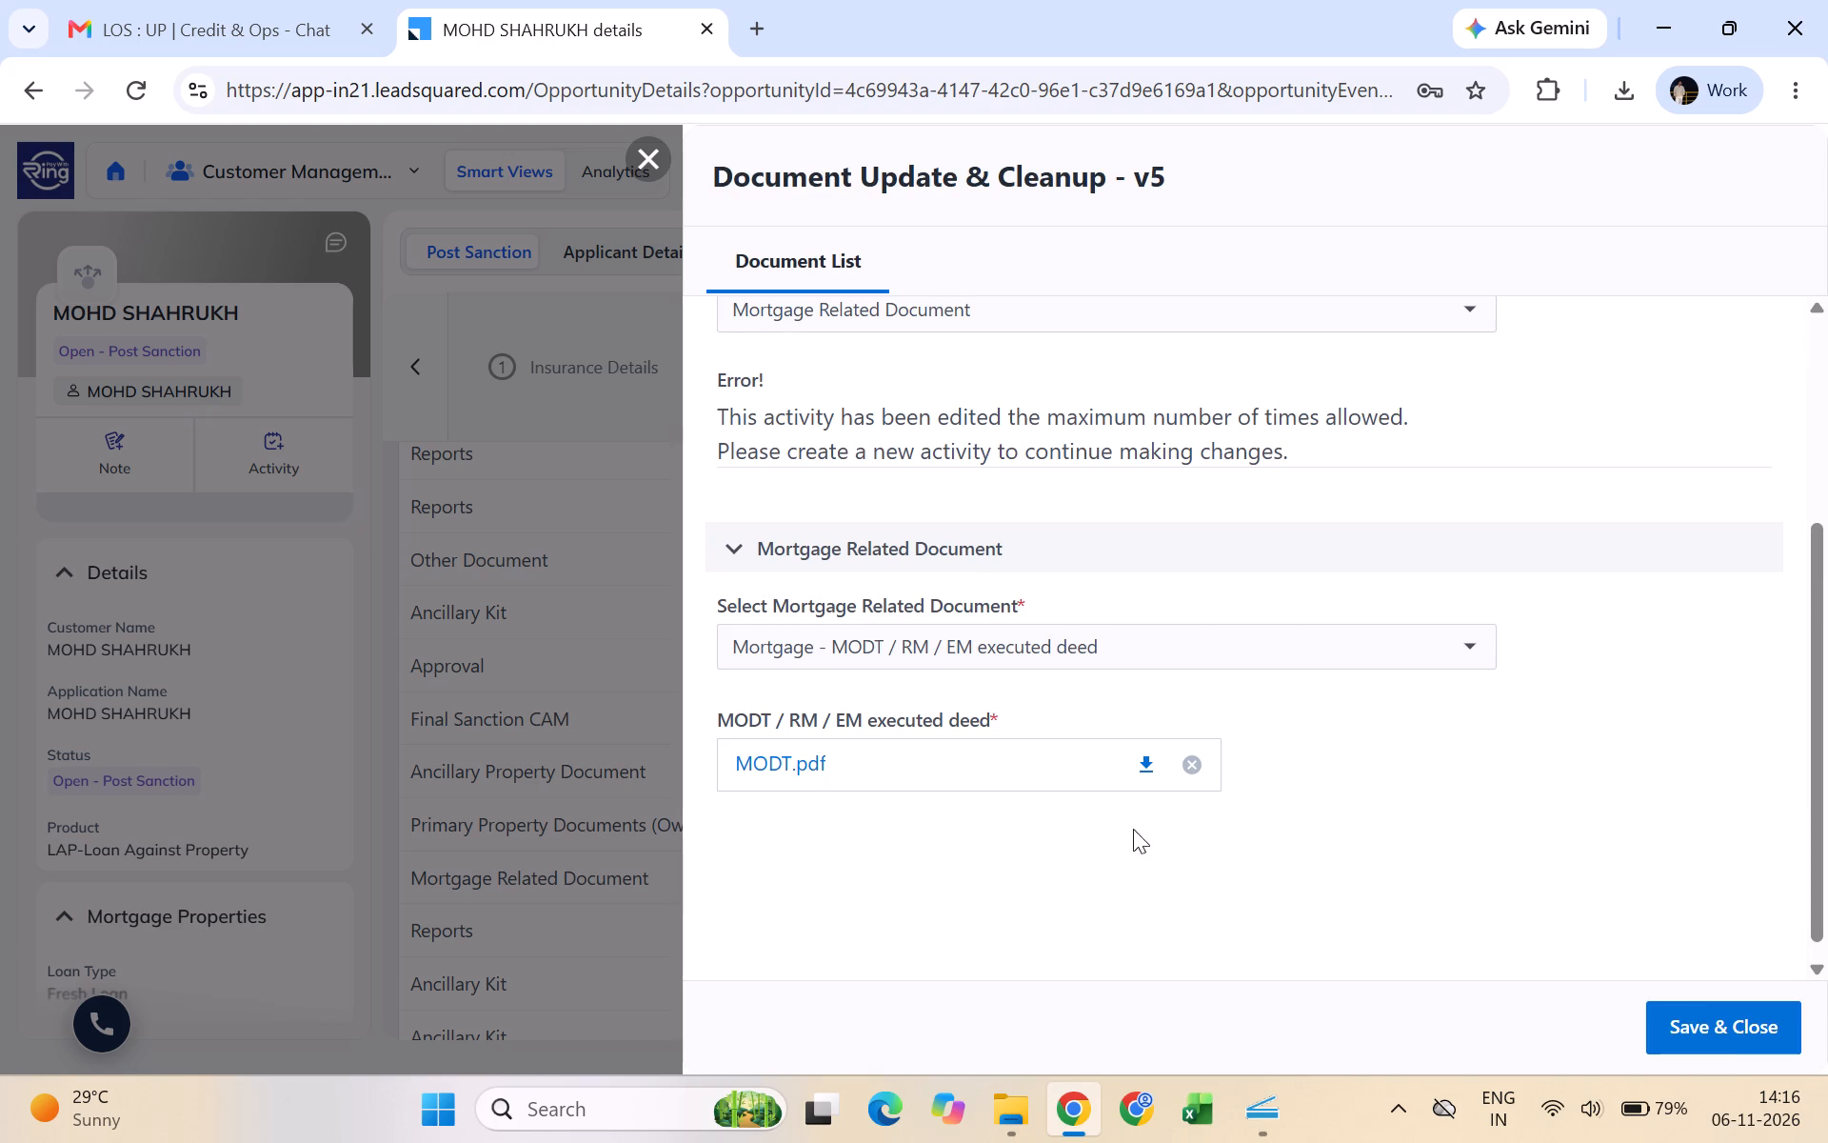
Save and close the Mortgage Related Document entry.
click(1739, 1026)
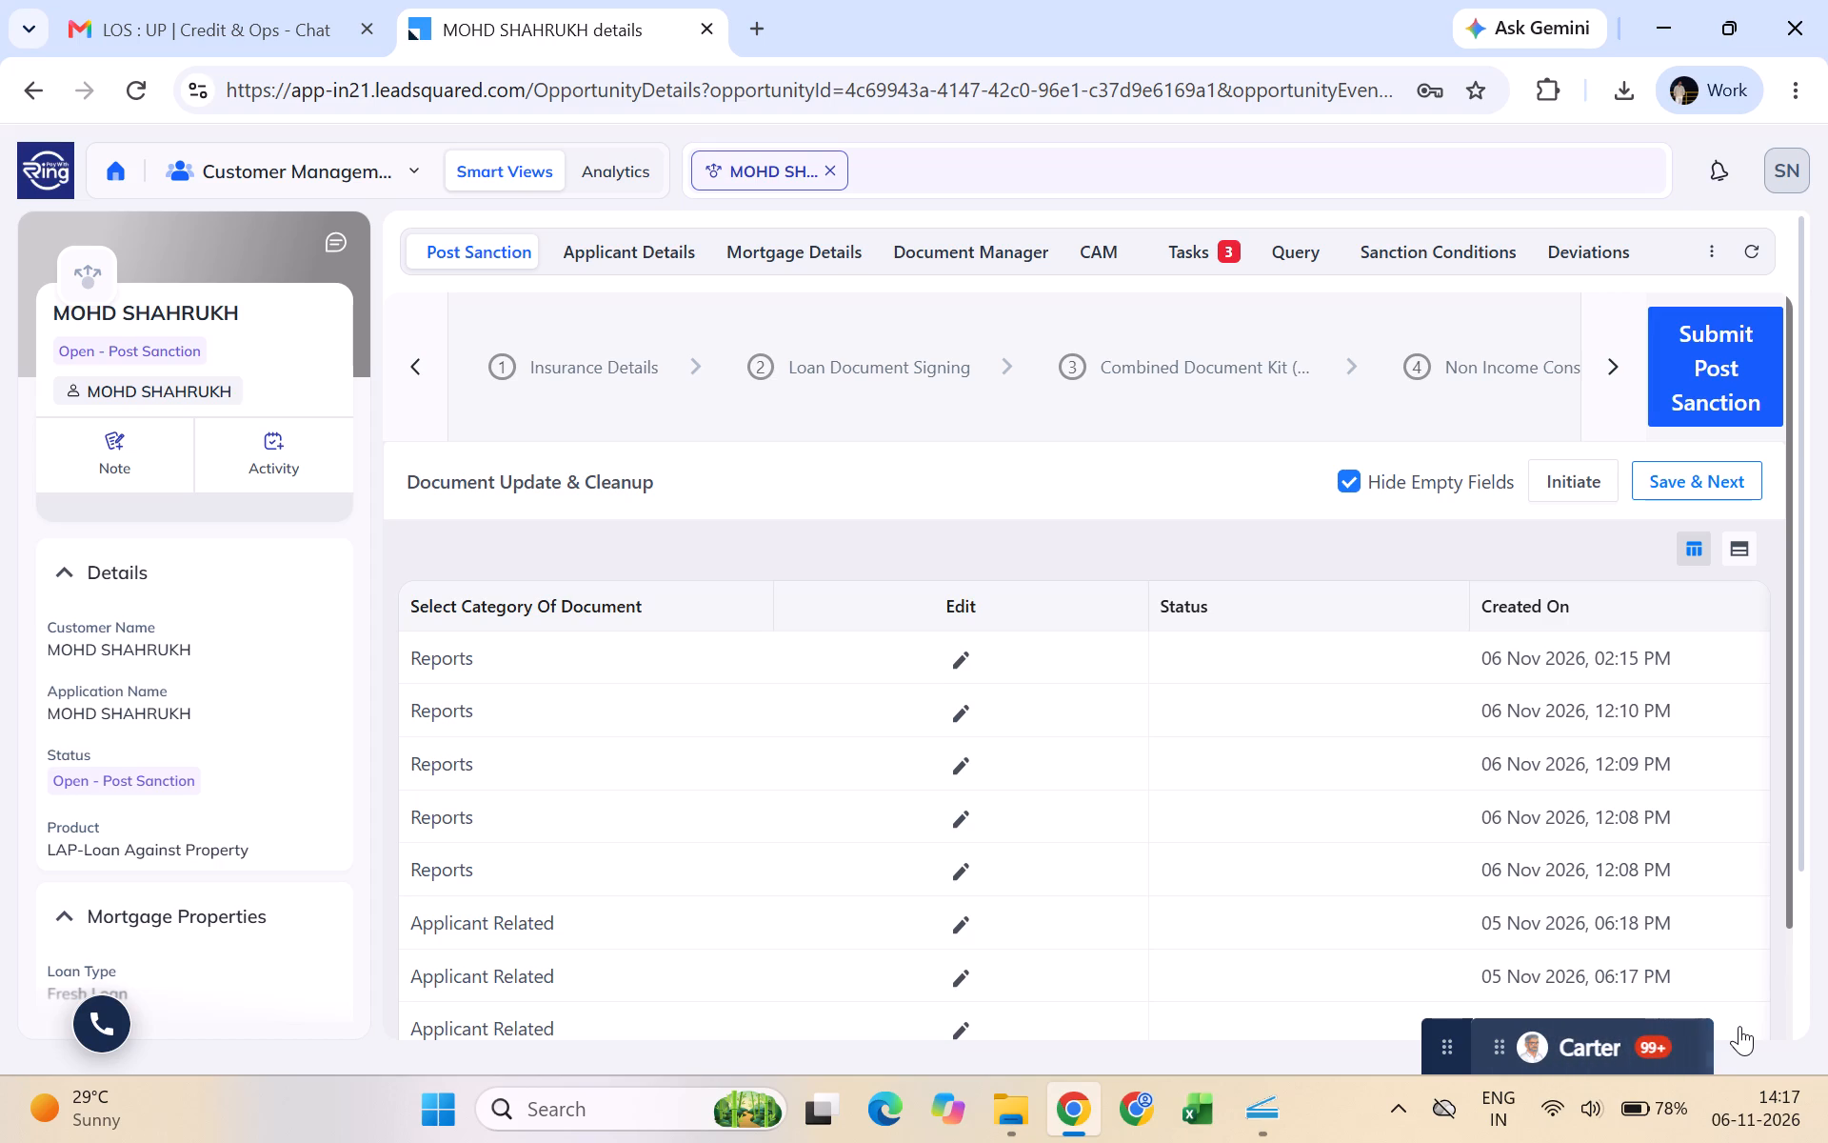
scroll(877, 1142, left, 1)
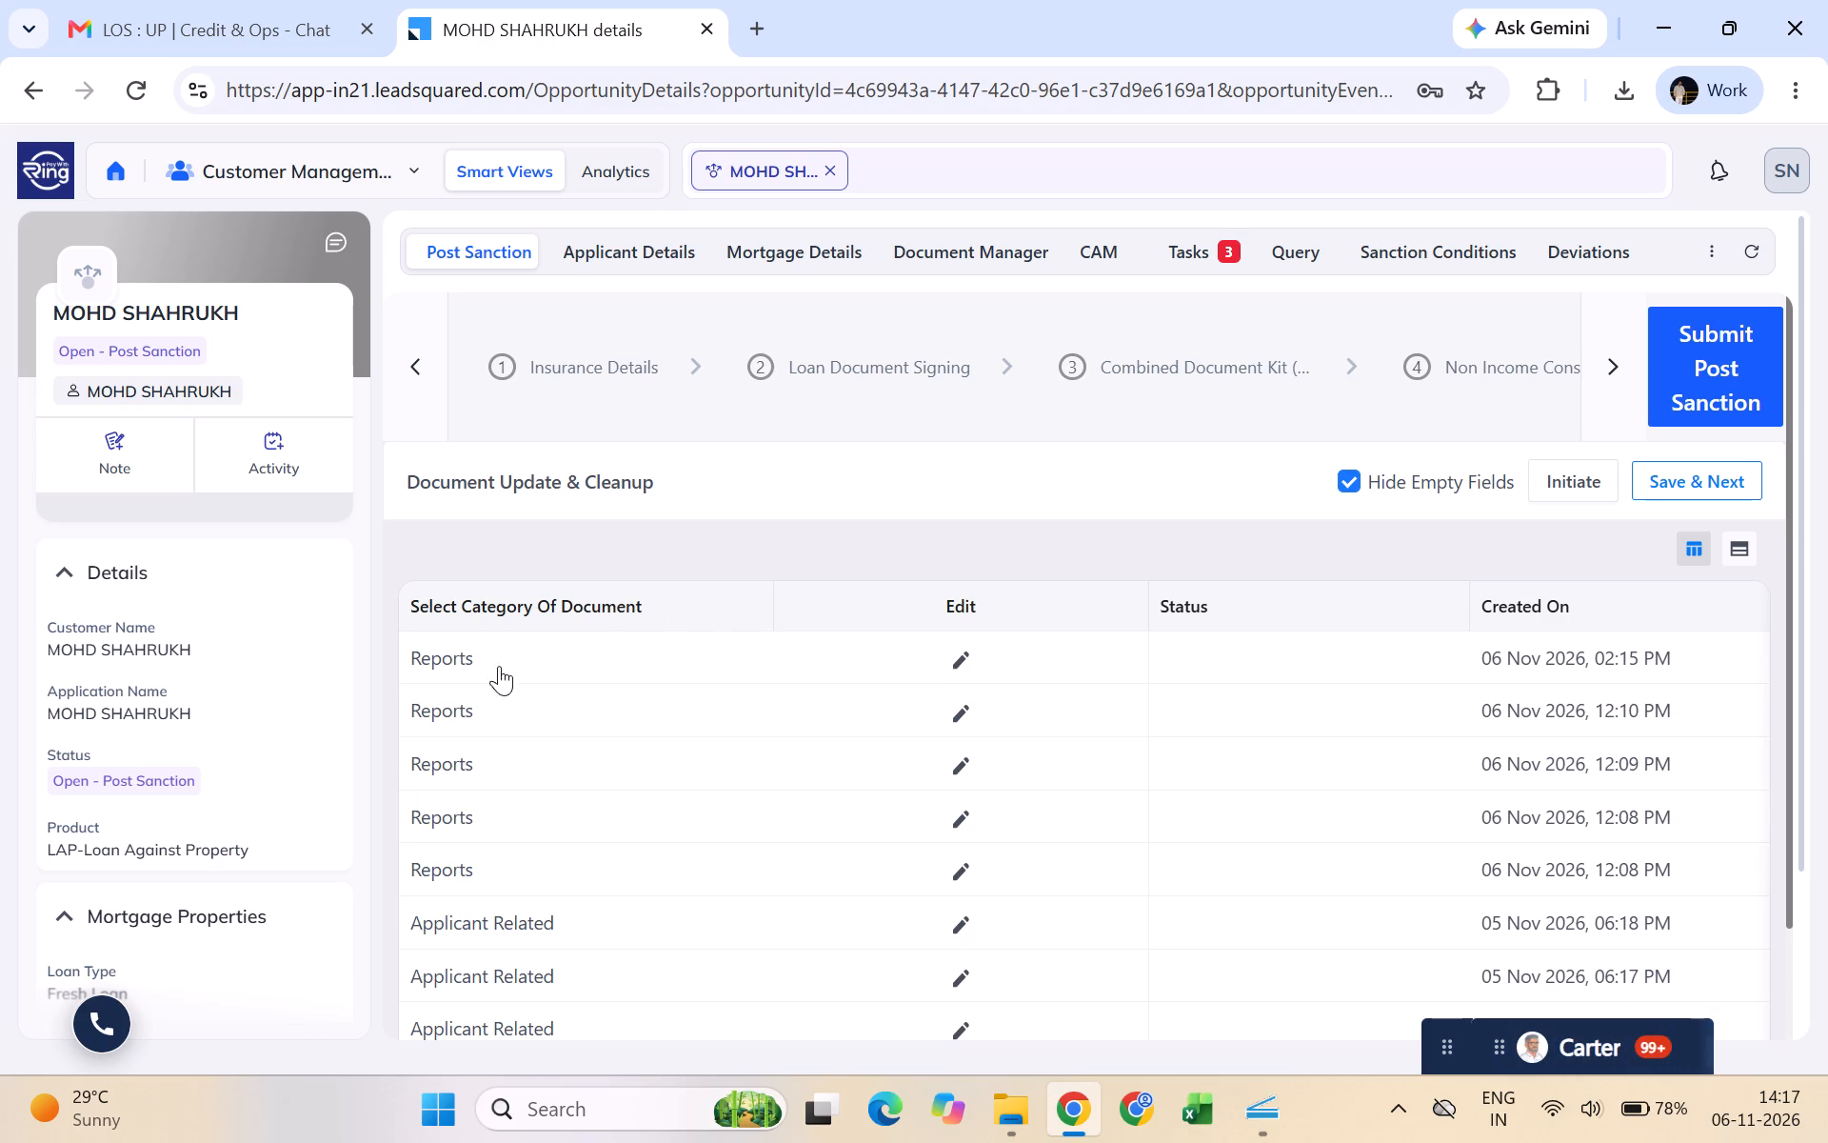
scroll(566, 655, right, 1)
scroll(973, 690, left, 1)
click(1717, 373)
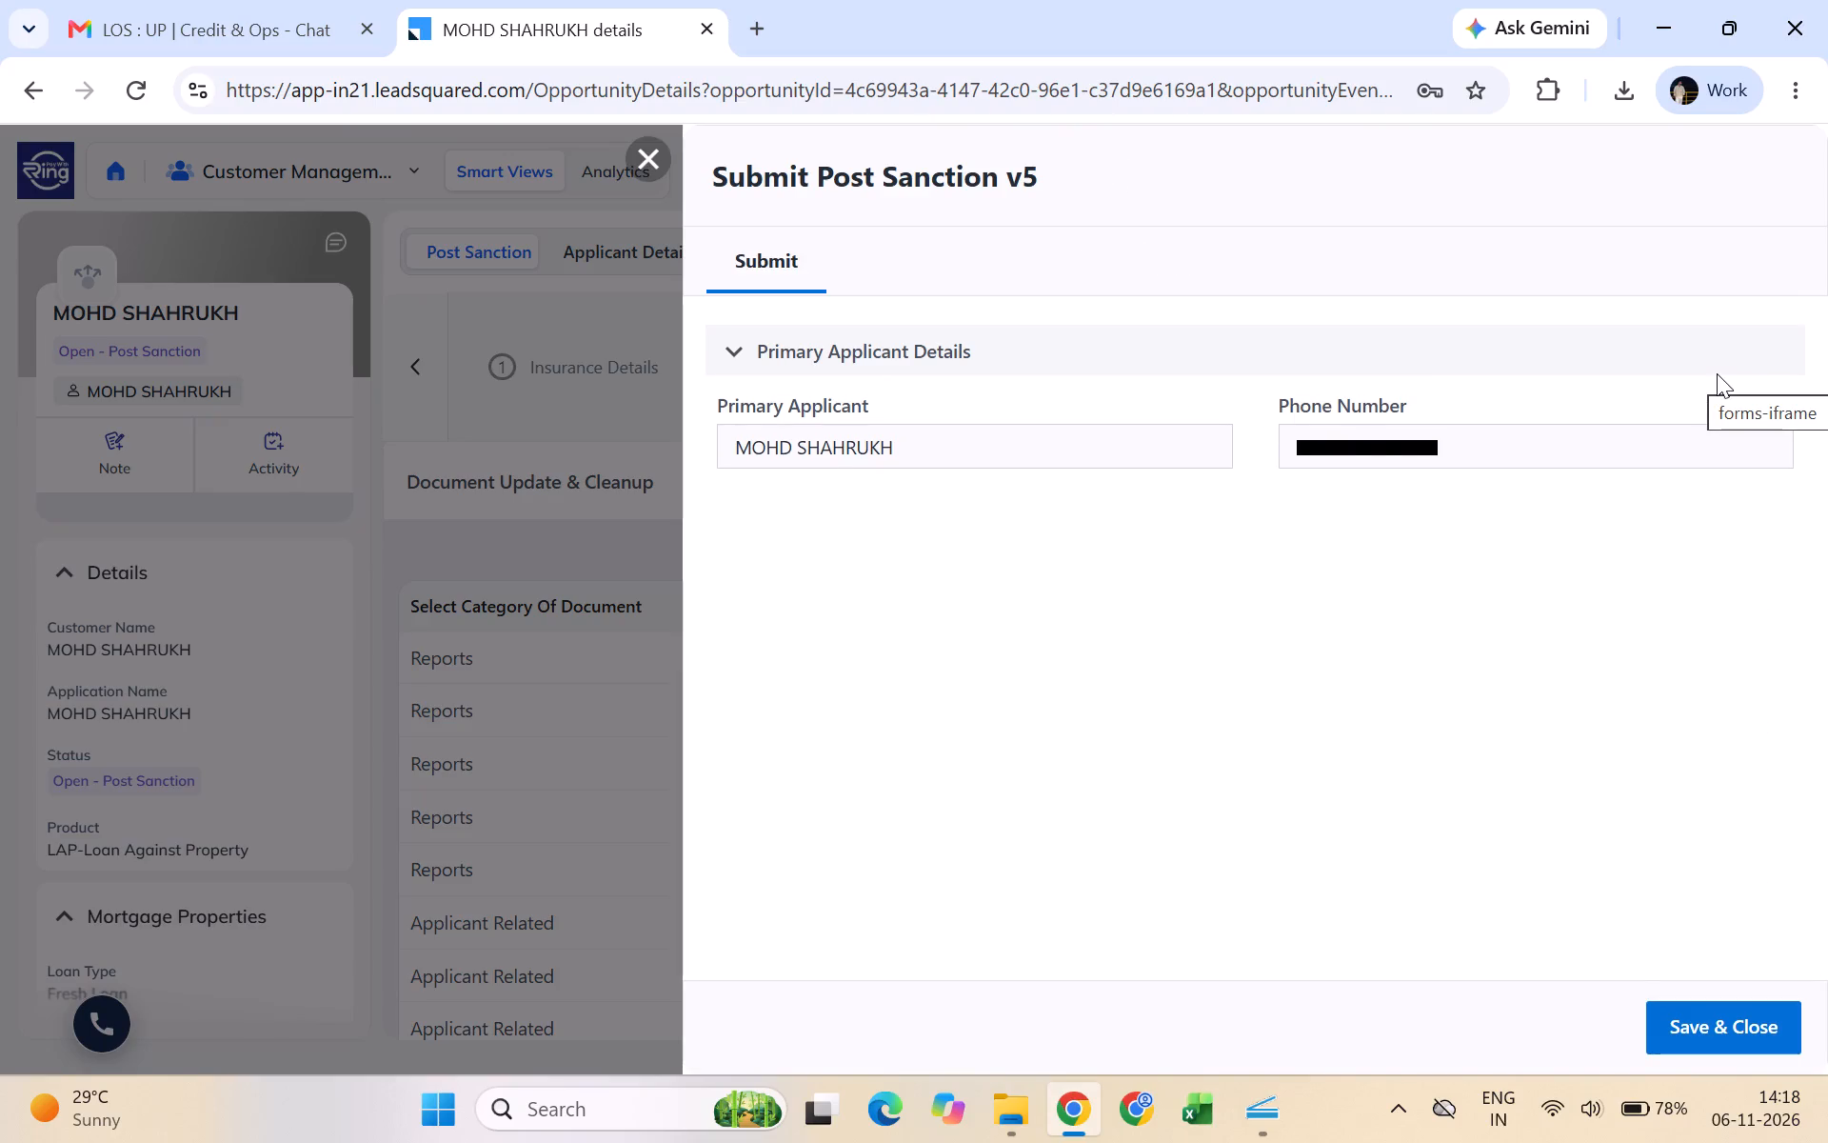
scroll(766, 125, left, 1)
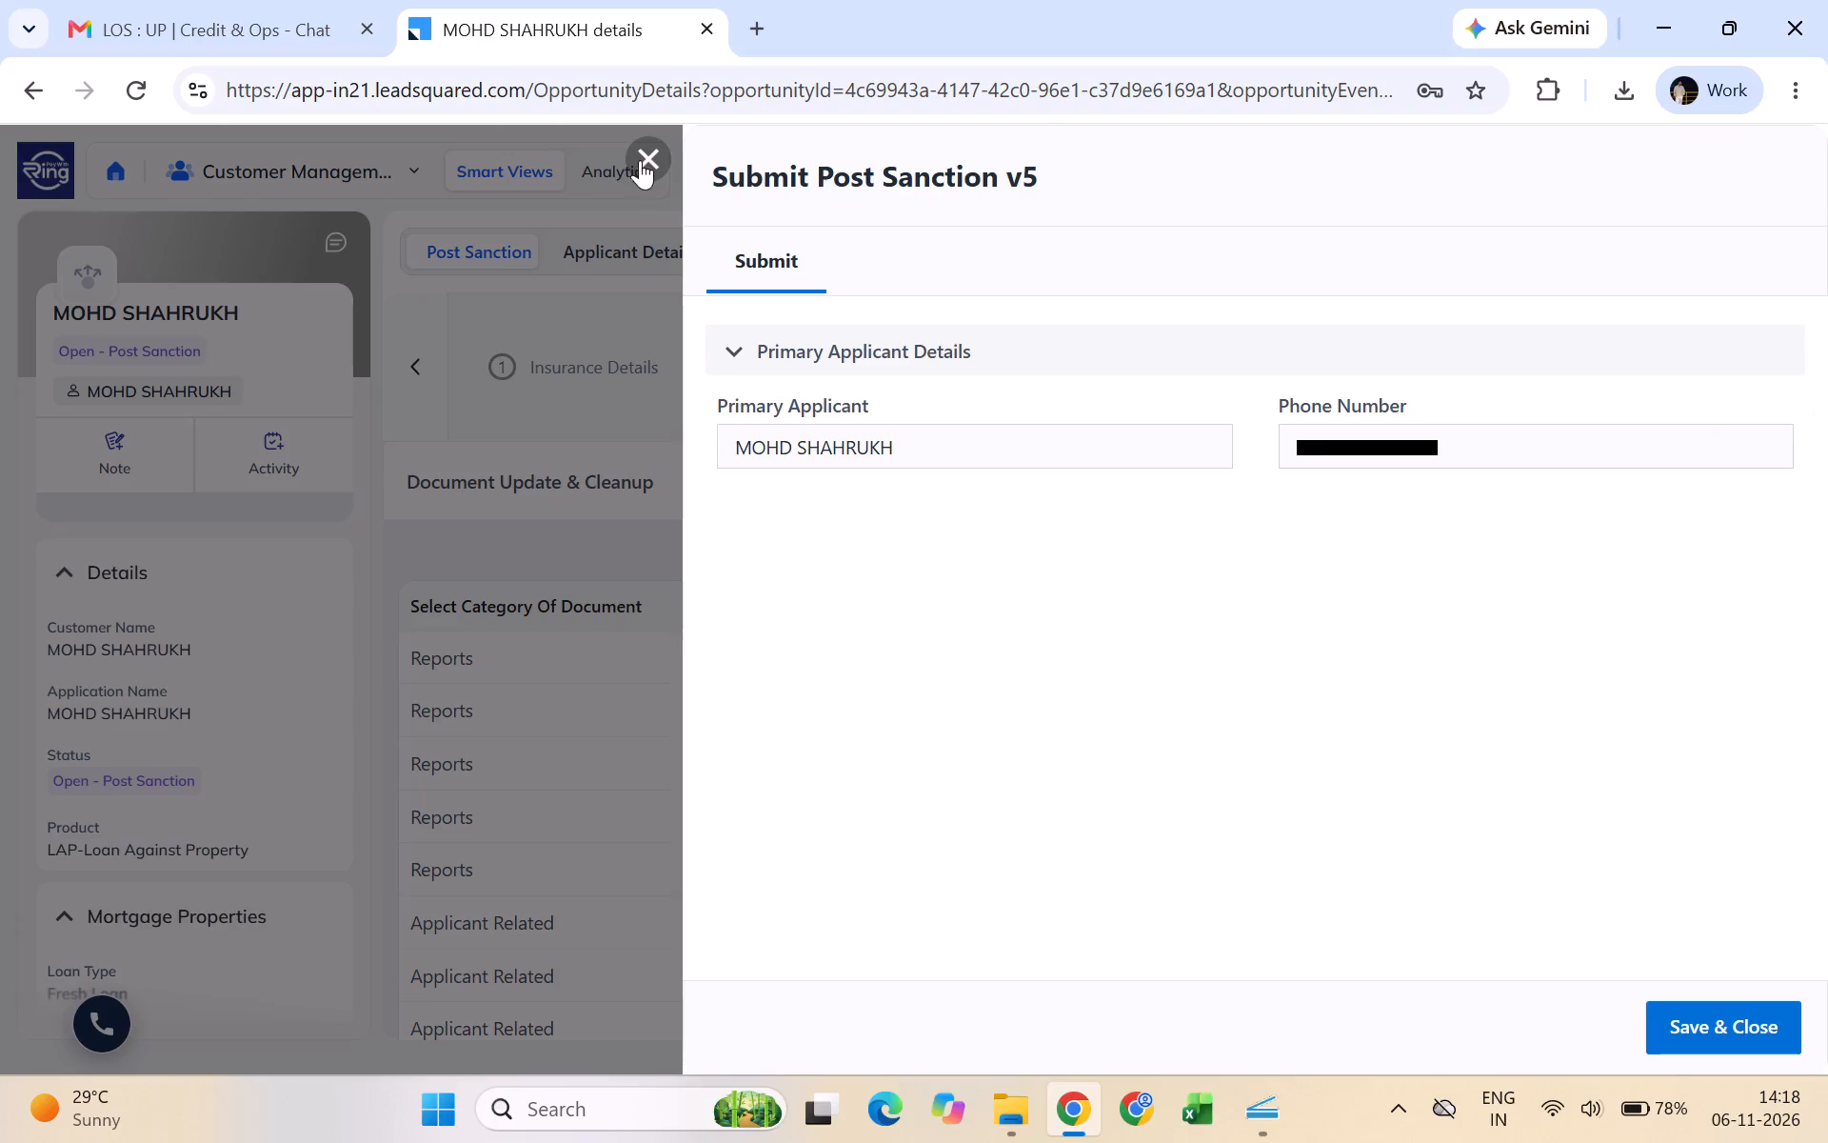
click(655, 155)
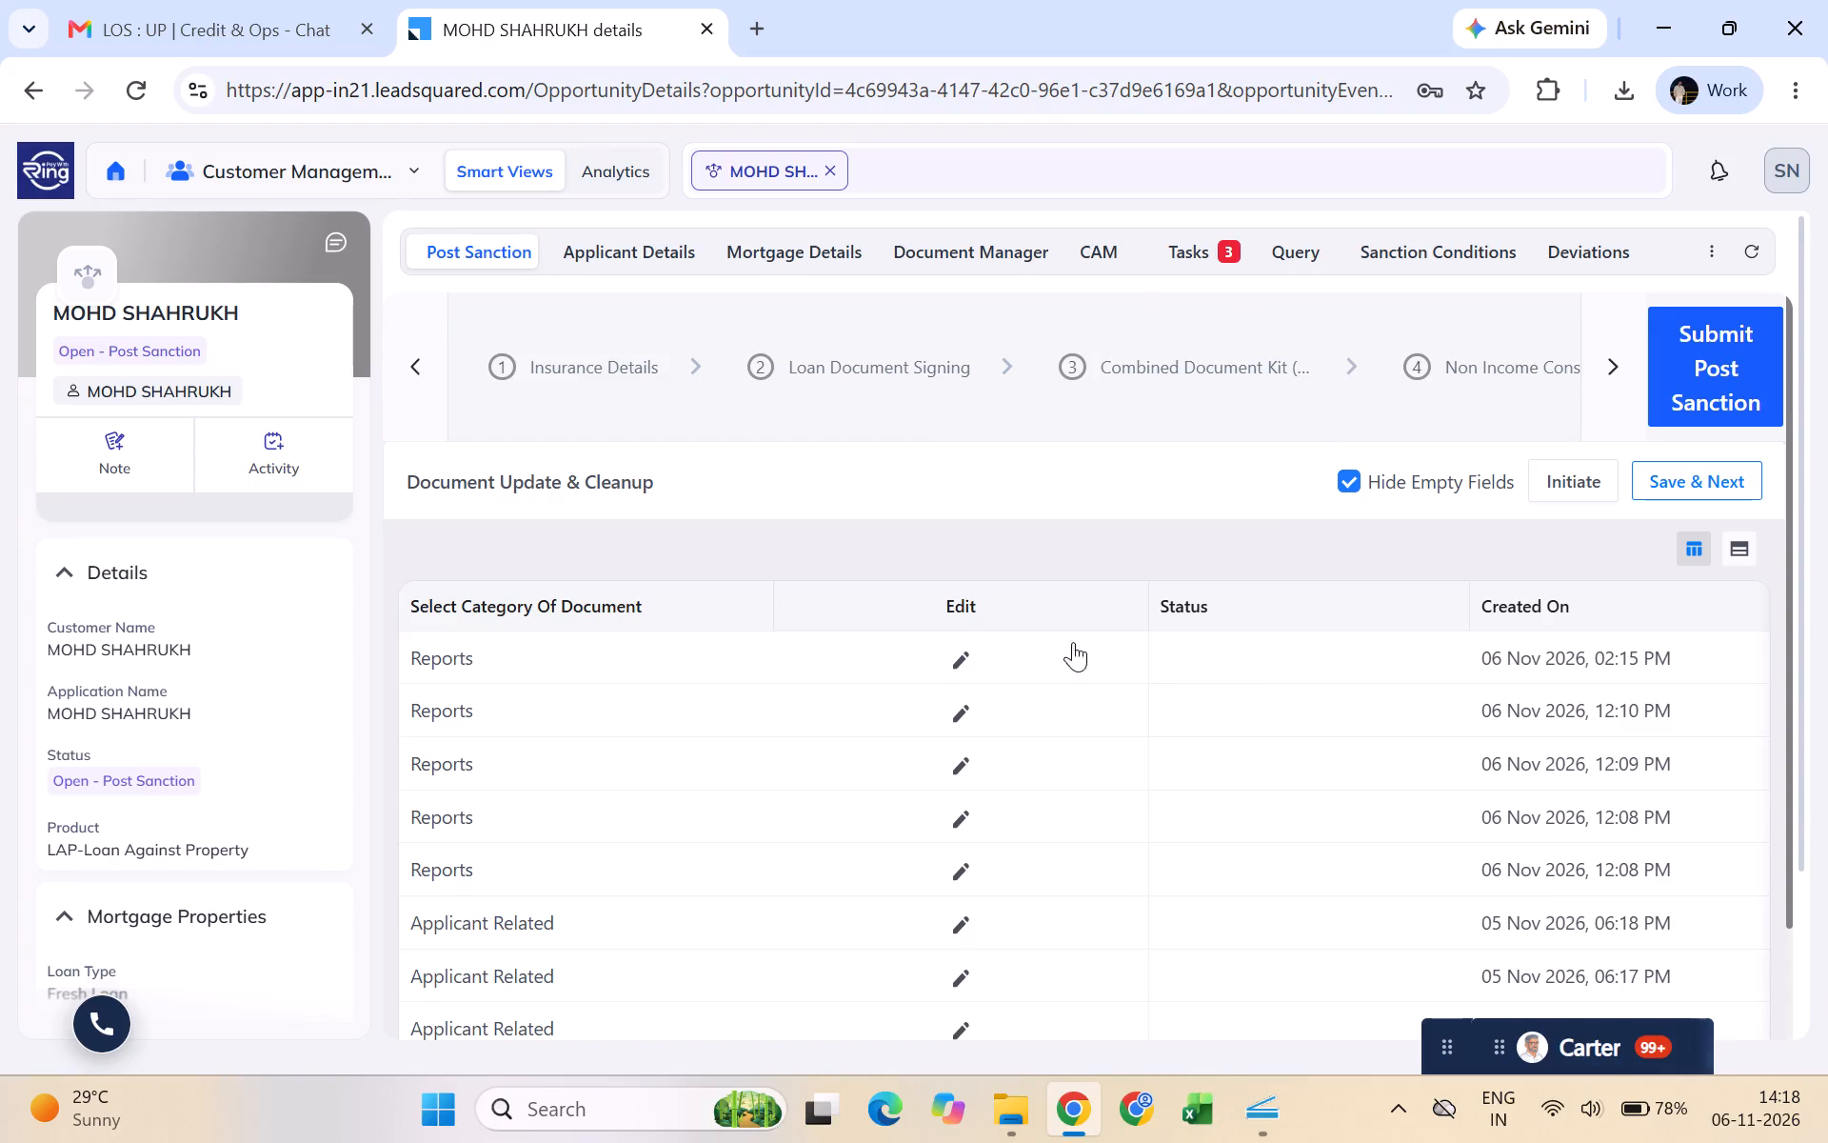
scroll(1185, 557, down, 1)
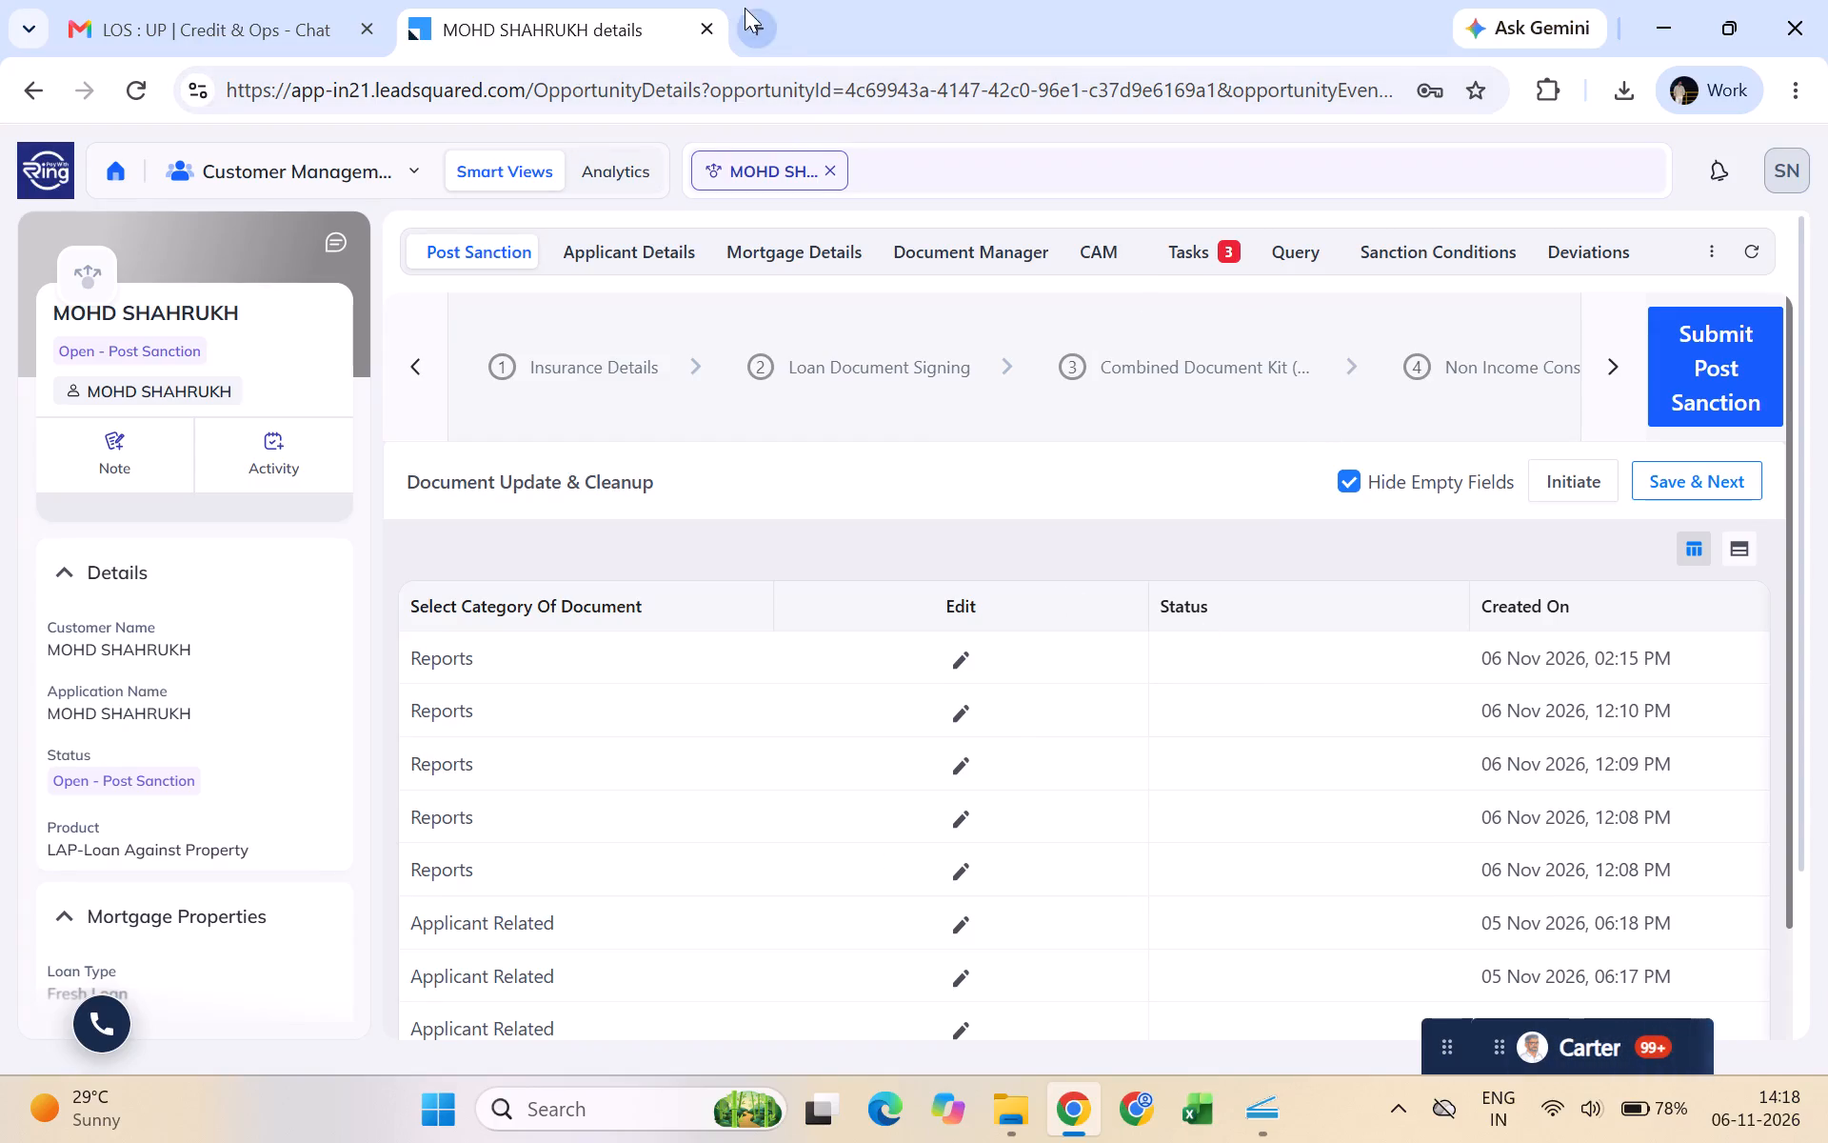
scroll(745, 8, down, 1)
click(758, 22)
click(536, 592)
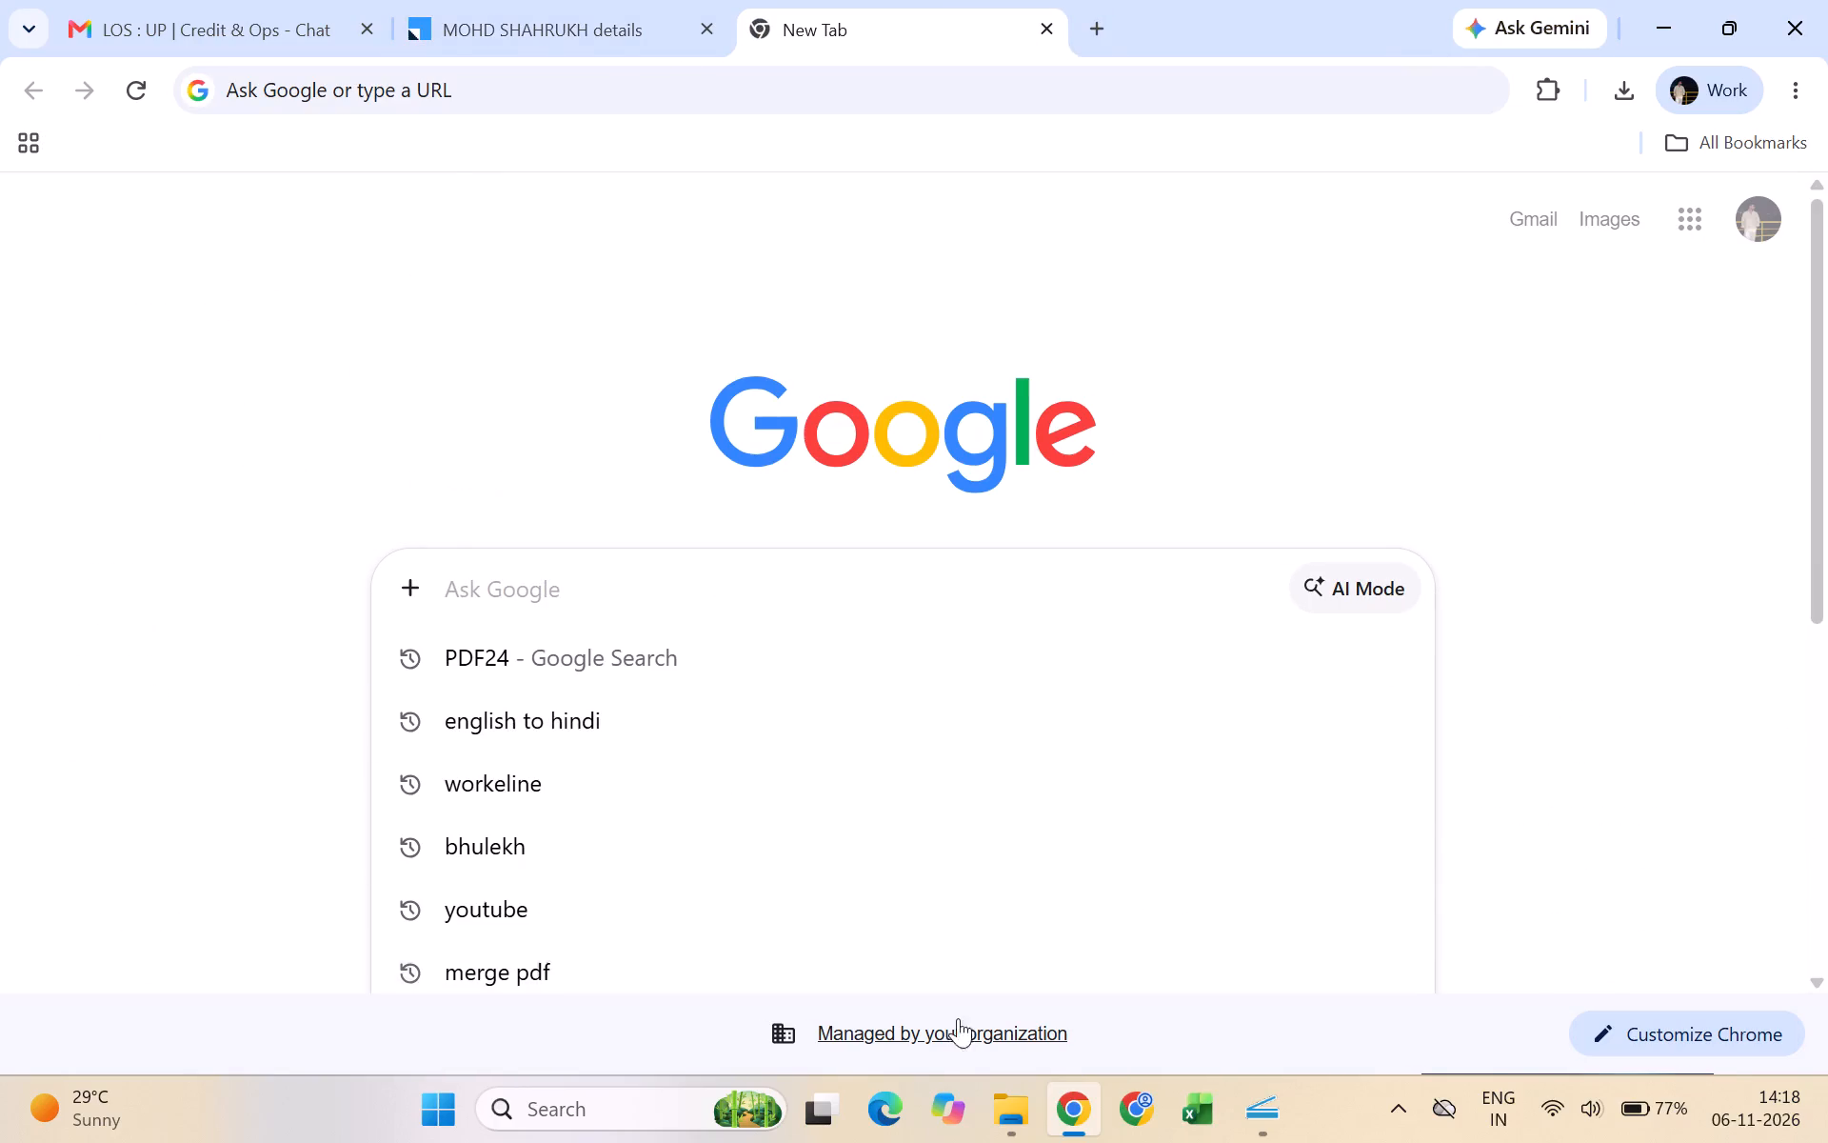
Switch to the applicant's case folder in File Explorer and open the JAFAR LEGAL FORMAT Word document.
click(1026, 1130)
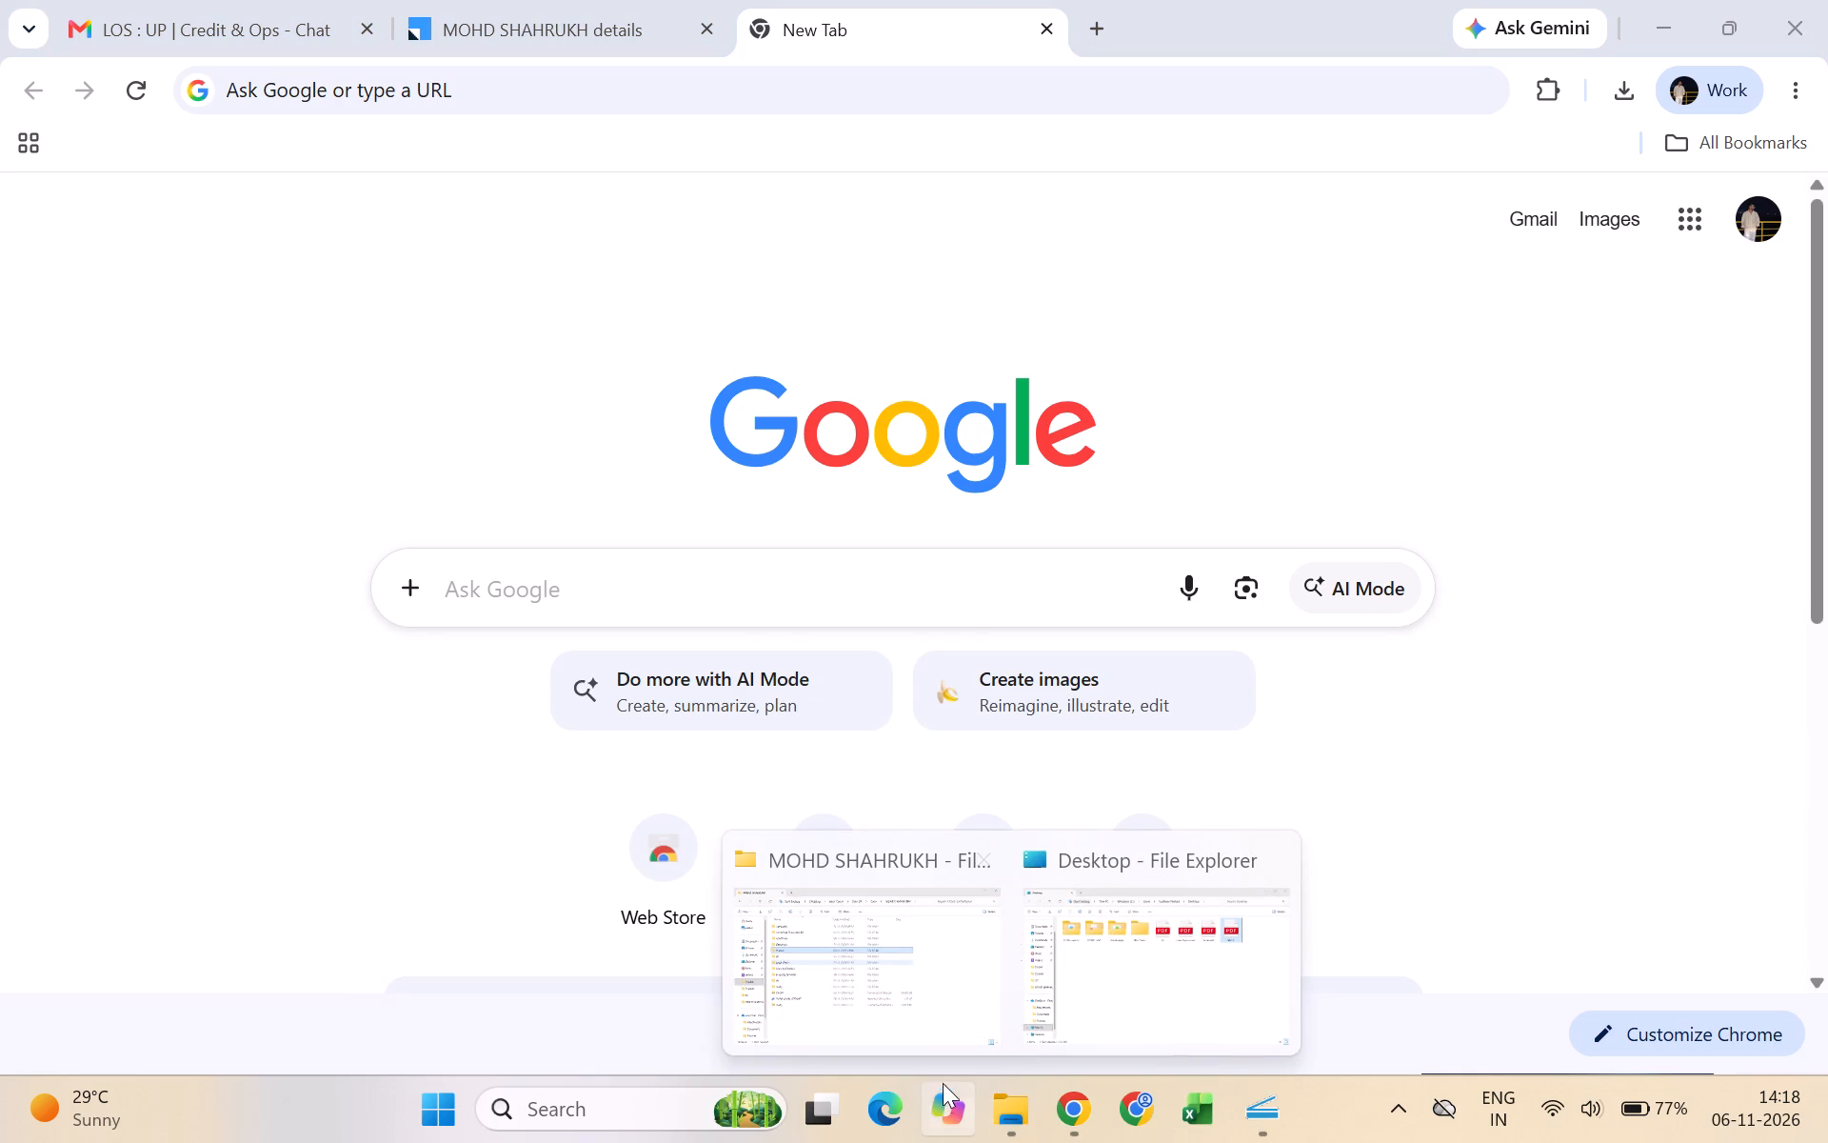
click(881, 970)
click(510, 411)
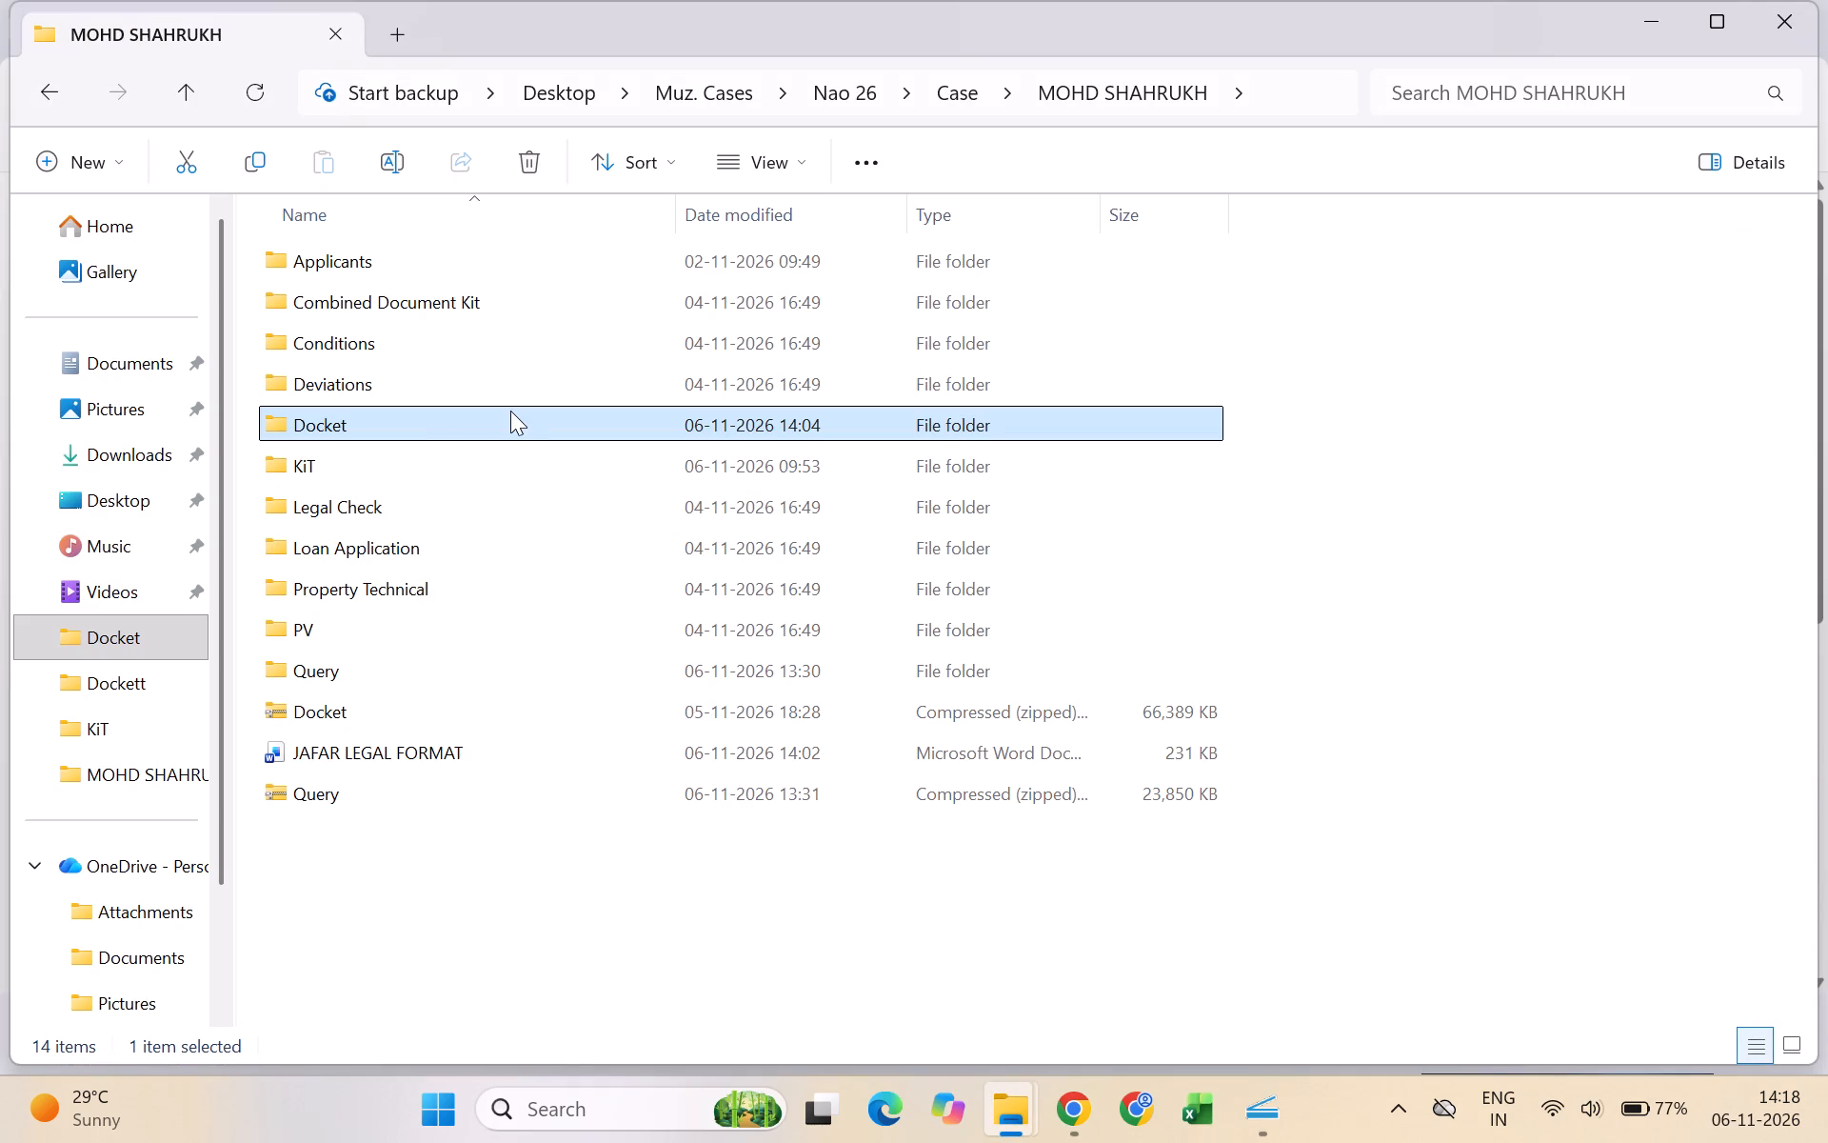
double_click(427, 755)
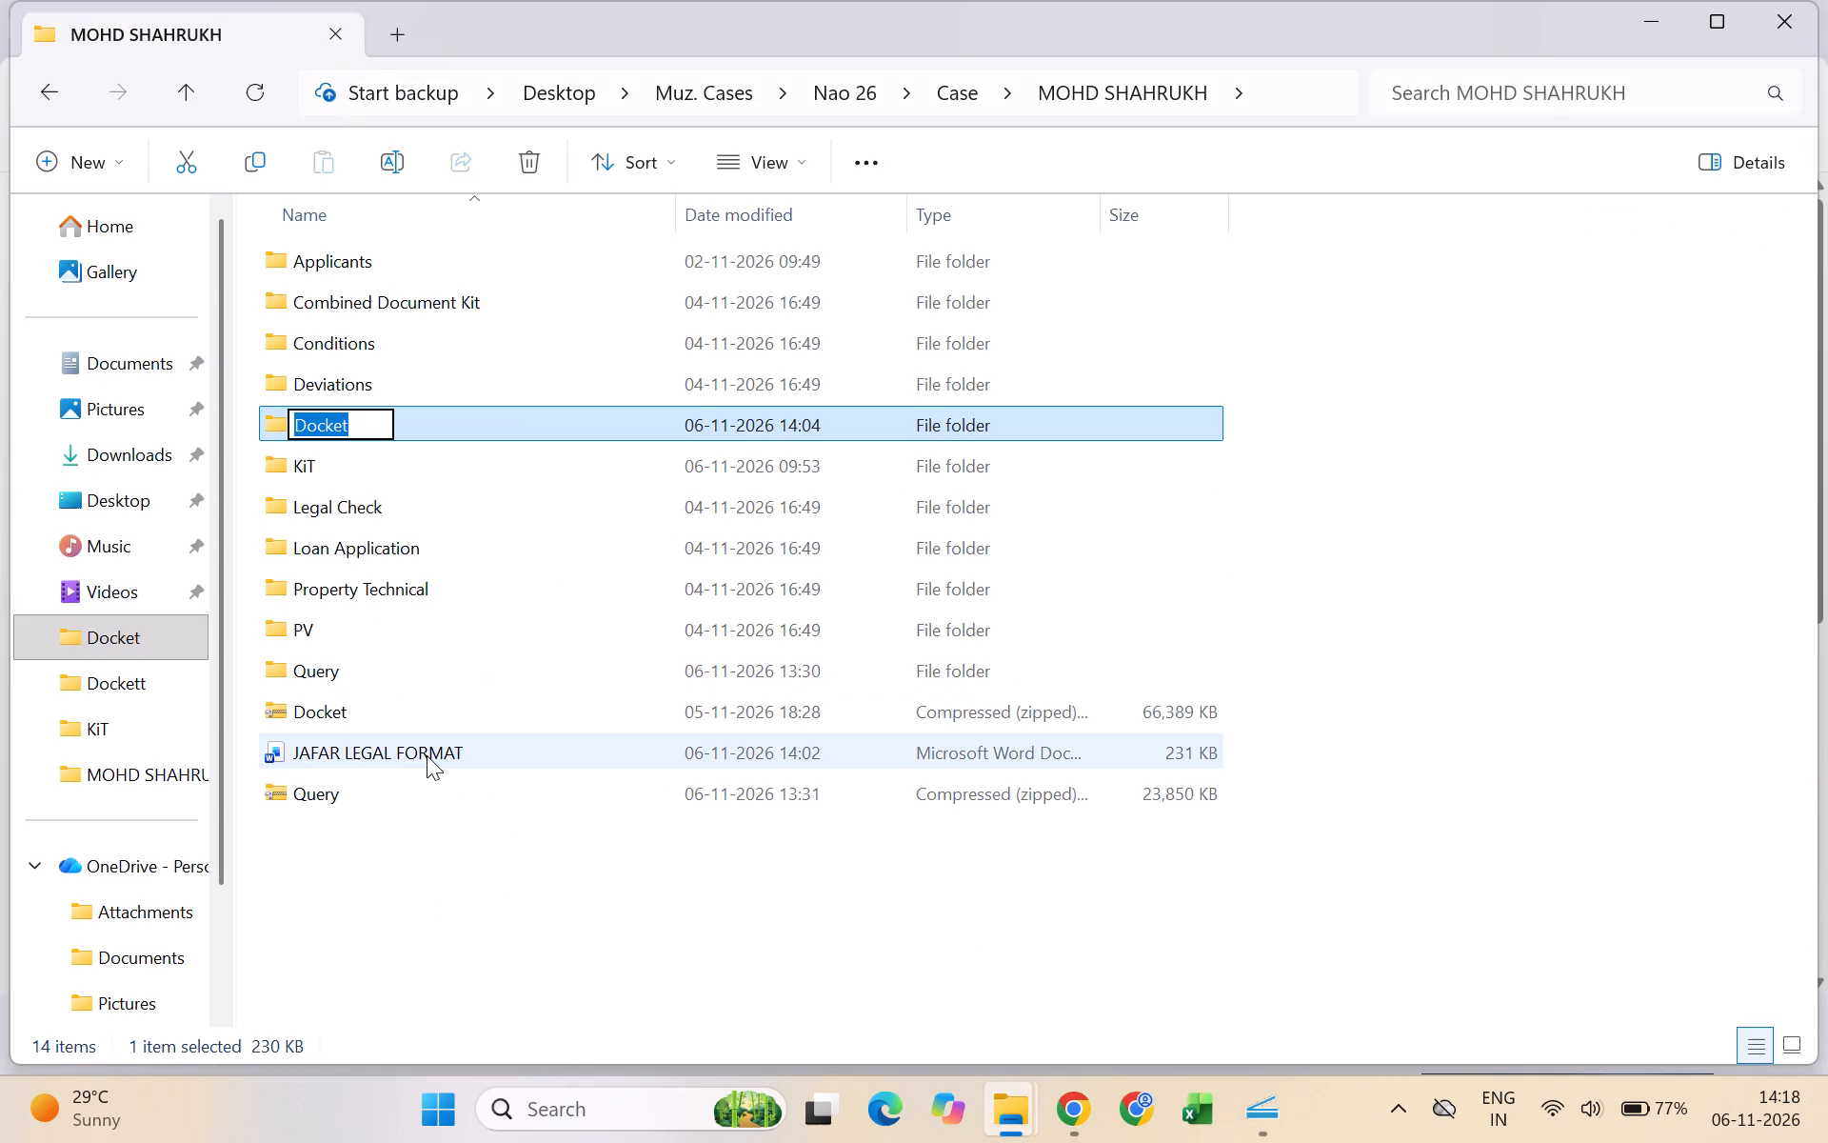
Print the JAFAR LEGAL FORMAT document to PDF, replacing the existing Legal sheet PDF in the Docket folder, and close the document.
scroll(960, 793, down, 1)
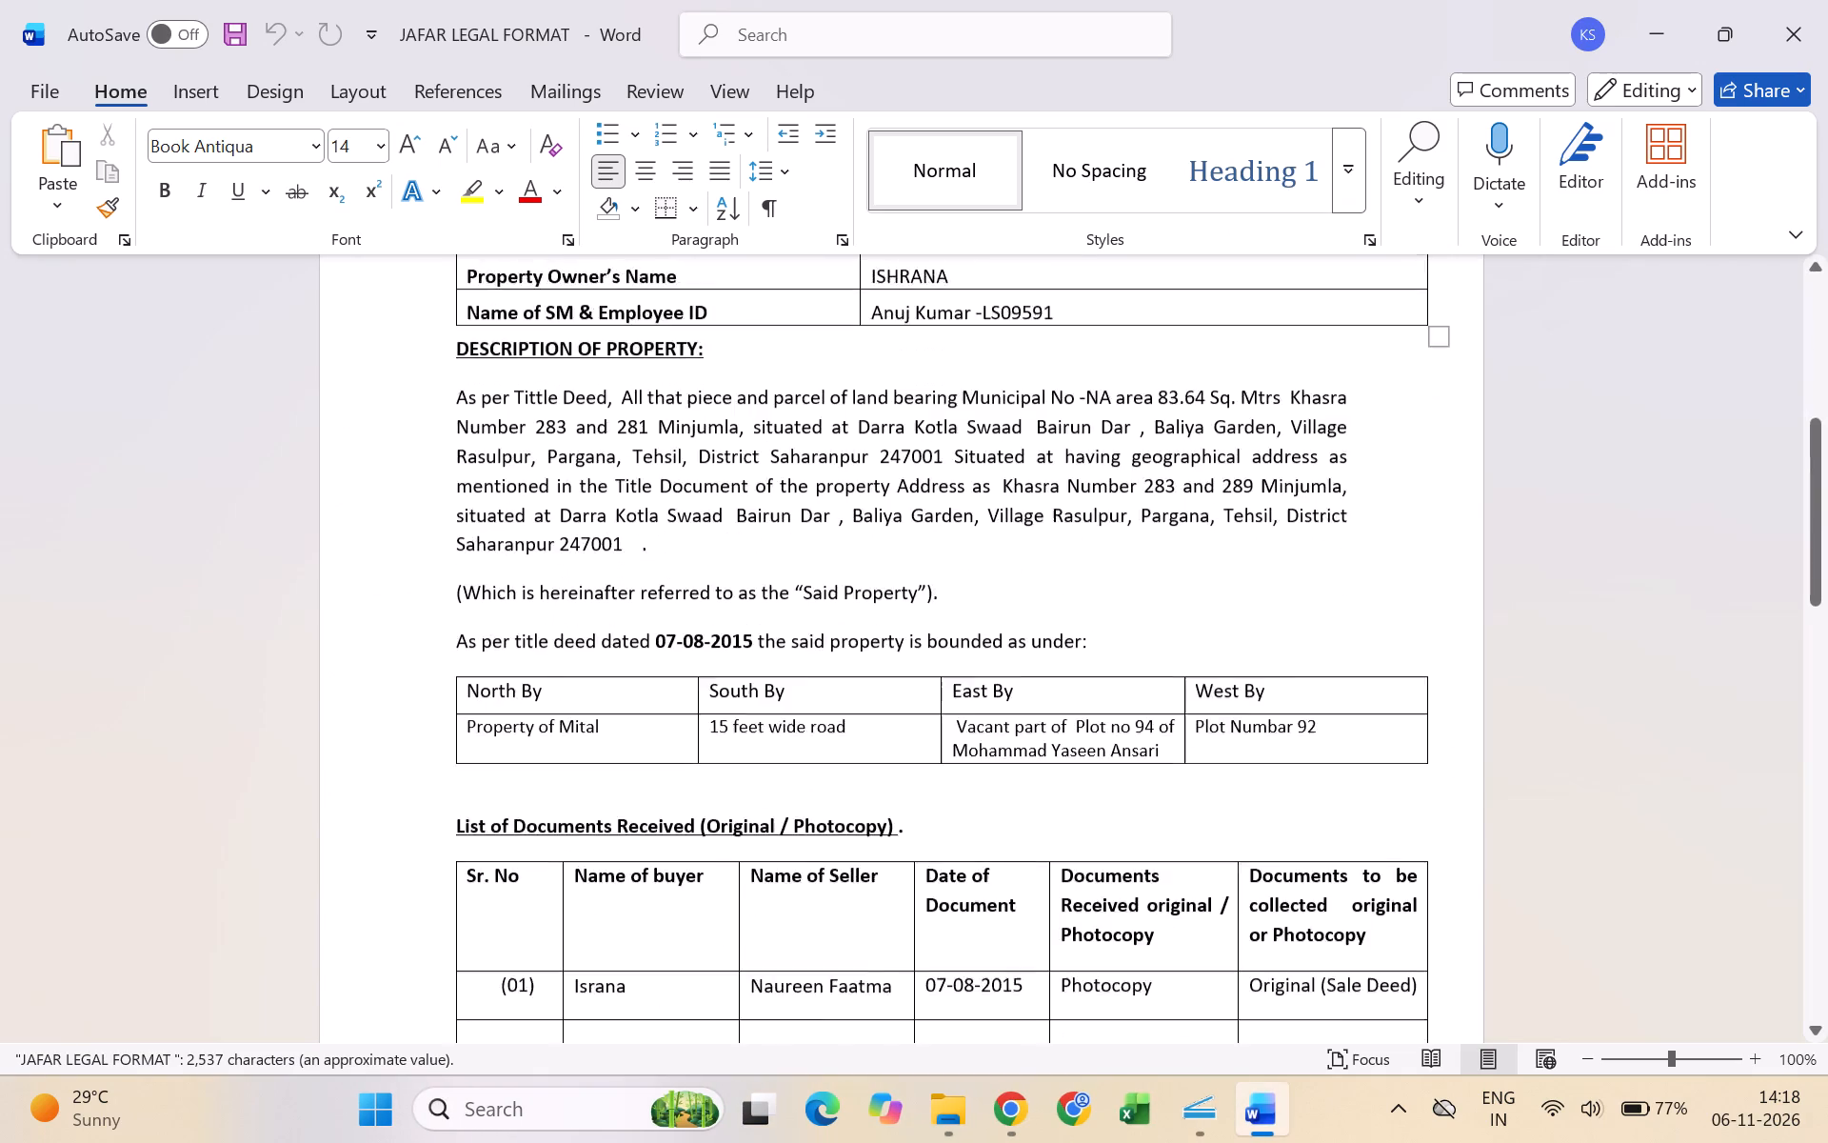
scroll(960, 793, down, 1)
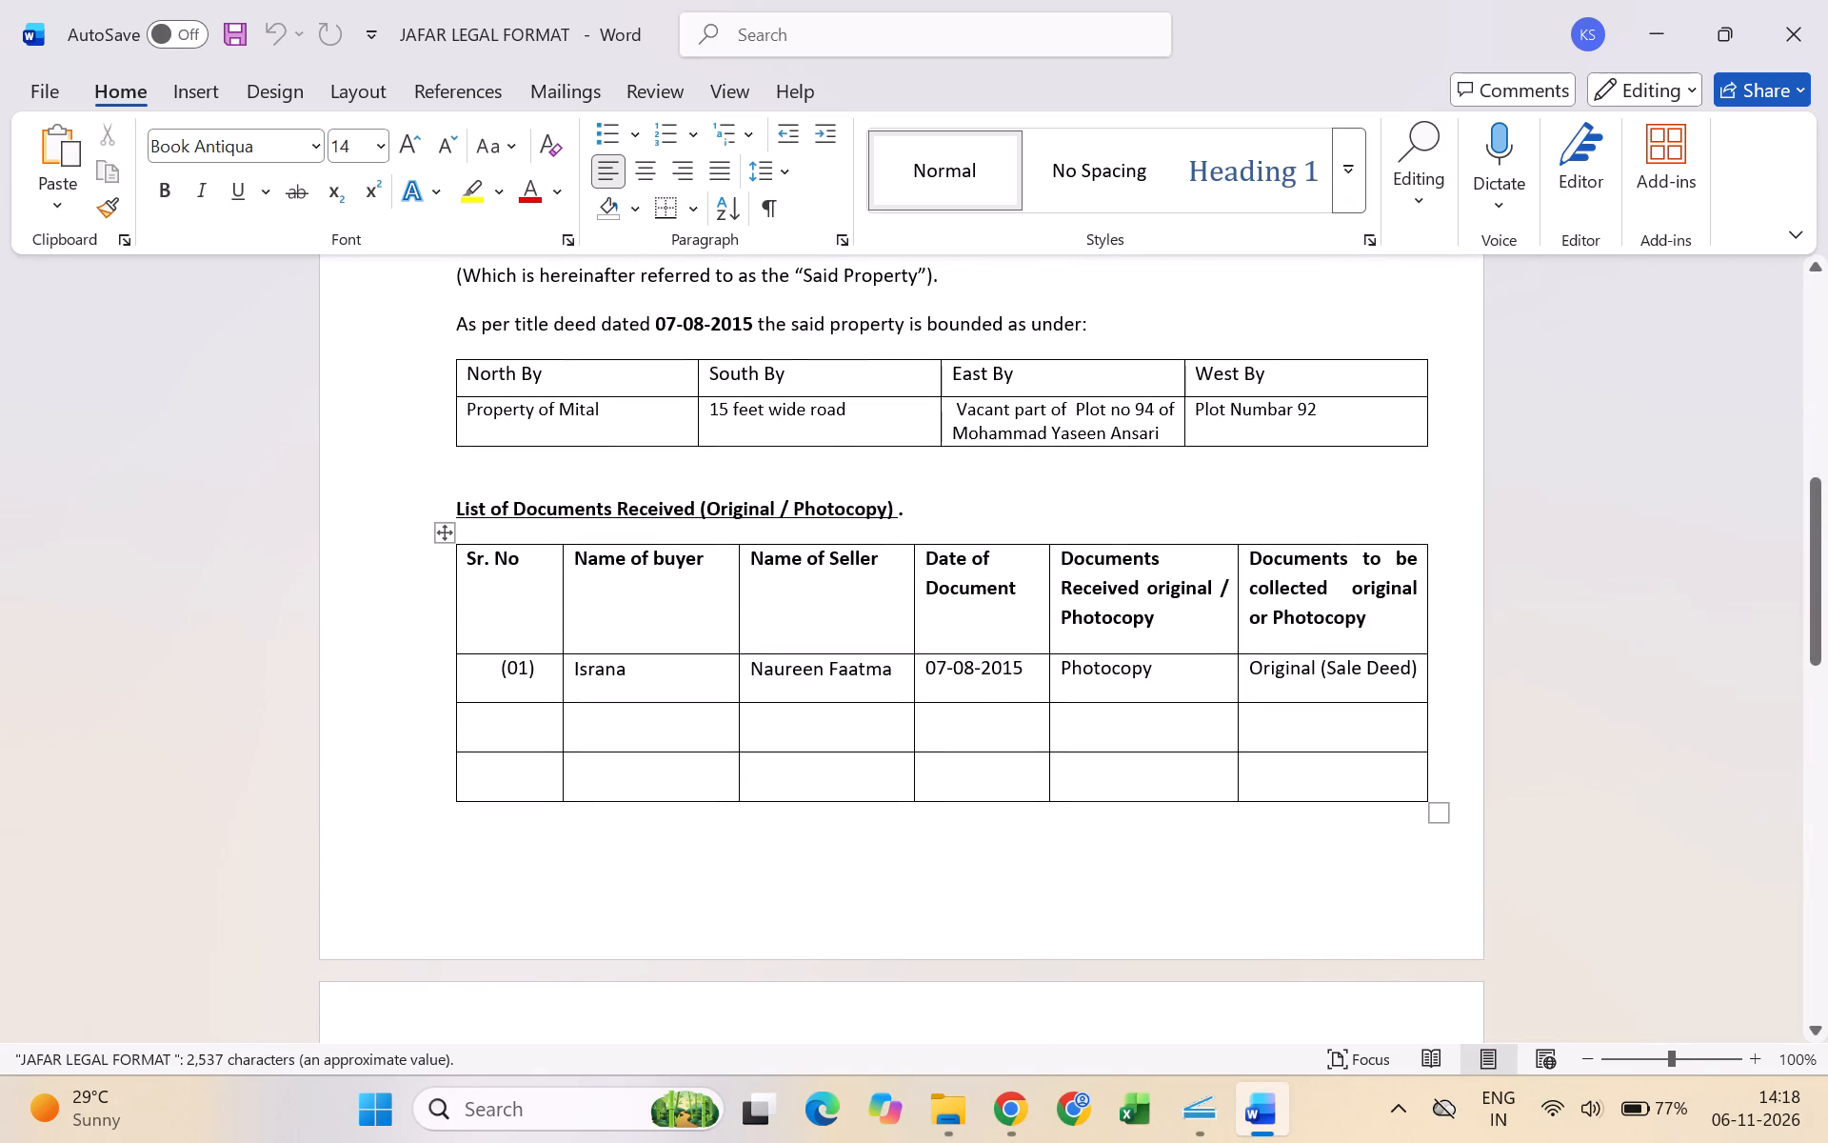
key(ctrl+p)
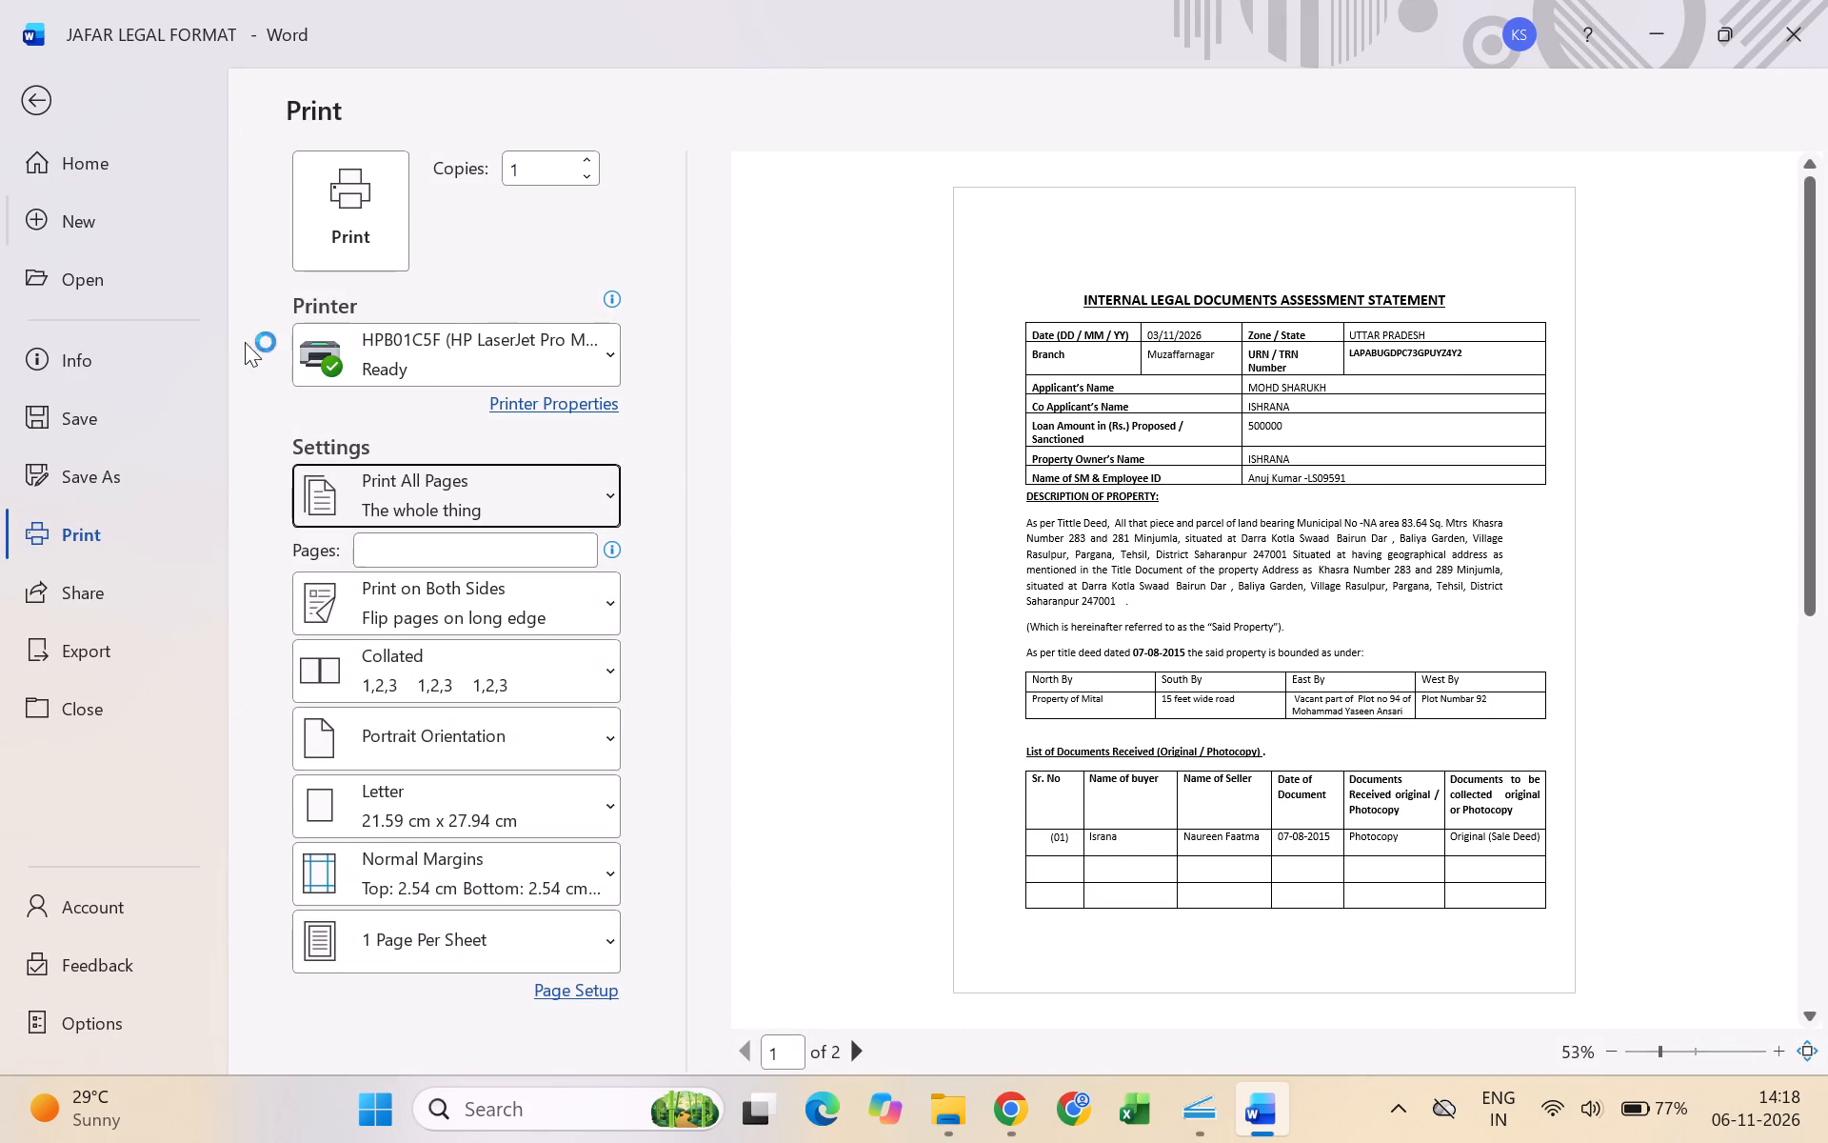
click(487, 338)
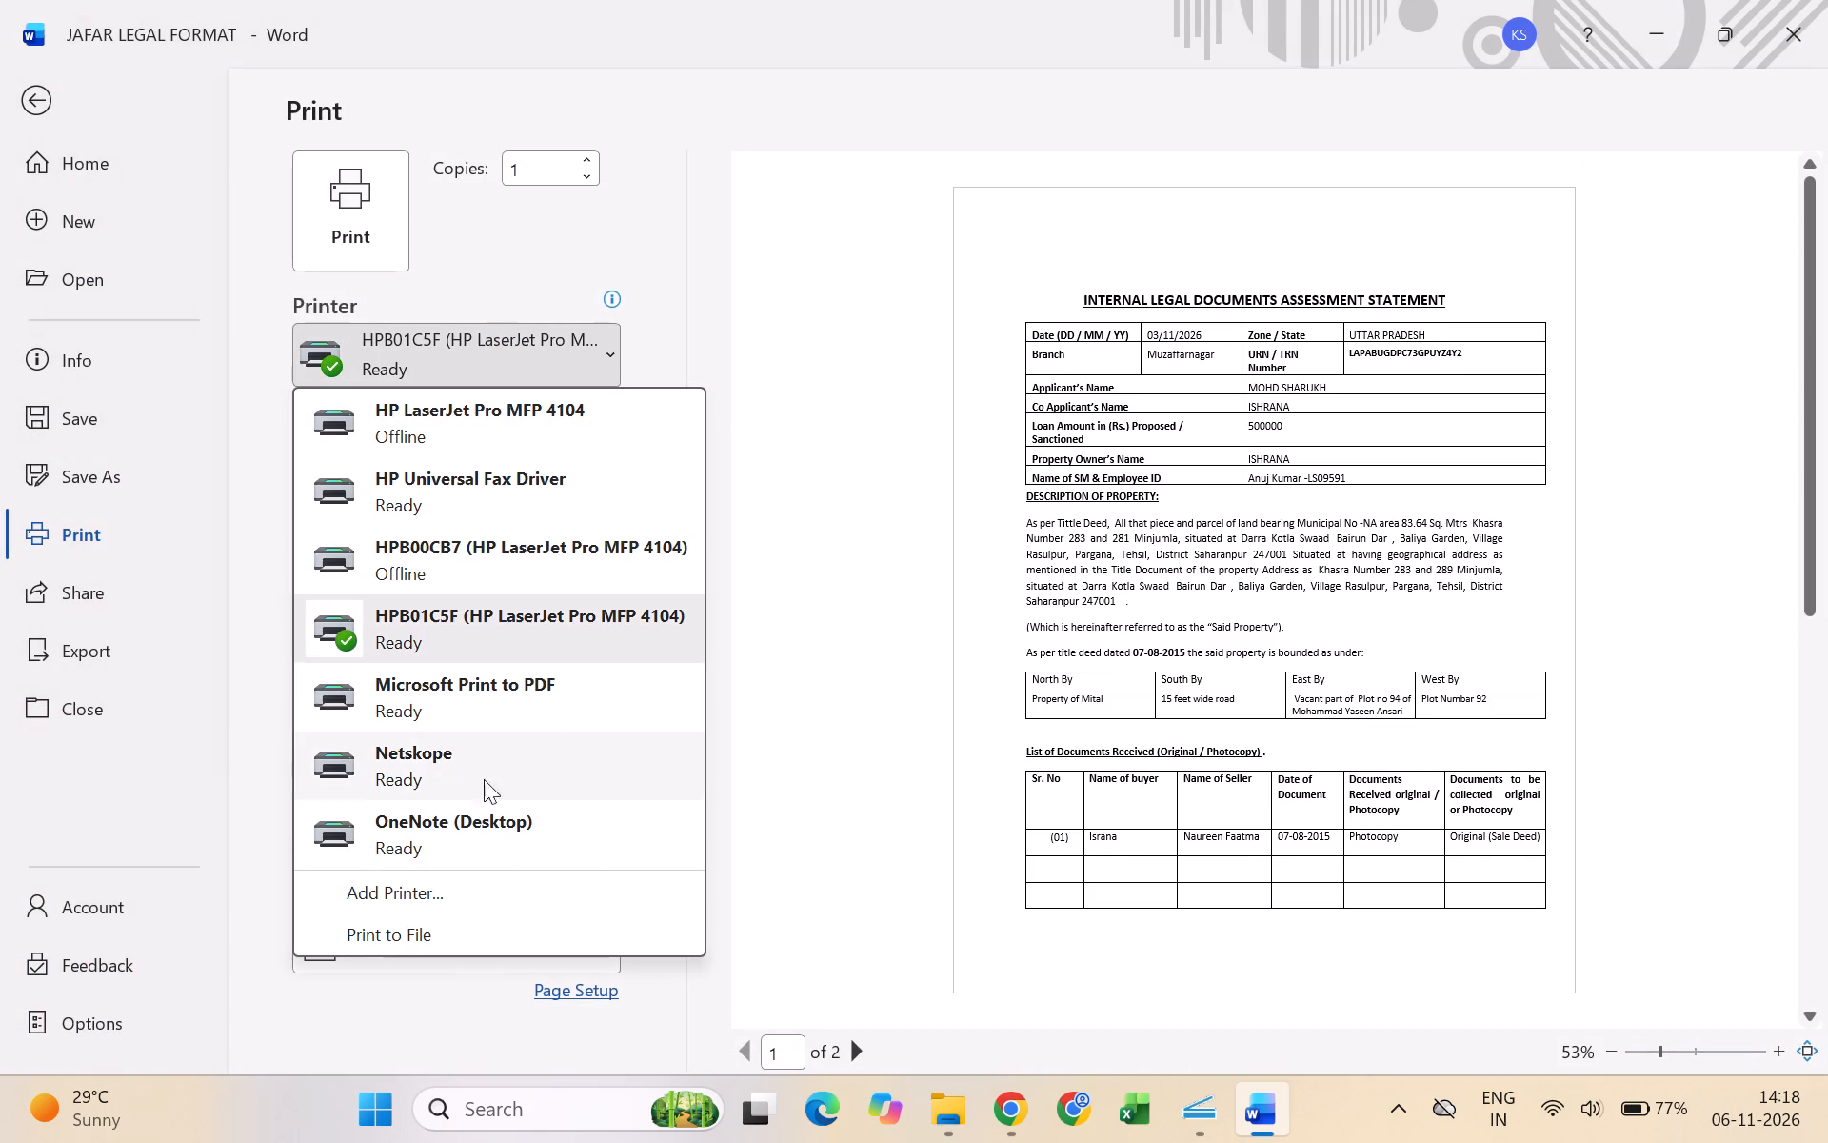
double_click(554, 703)
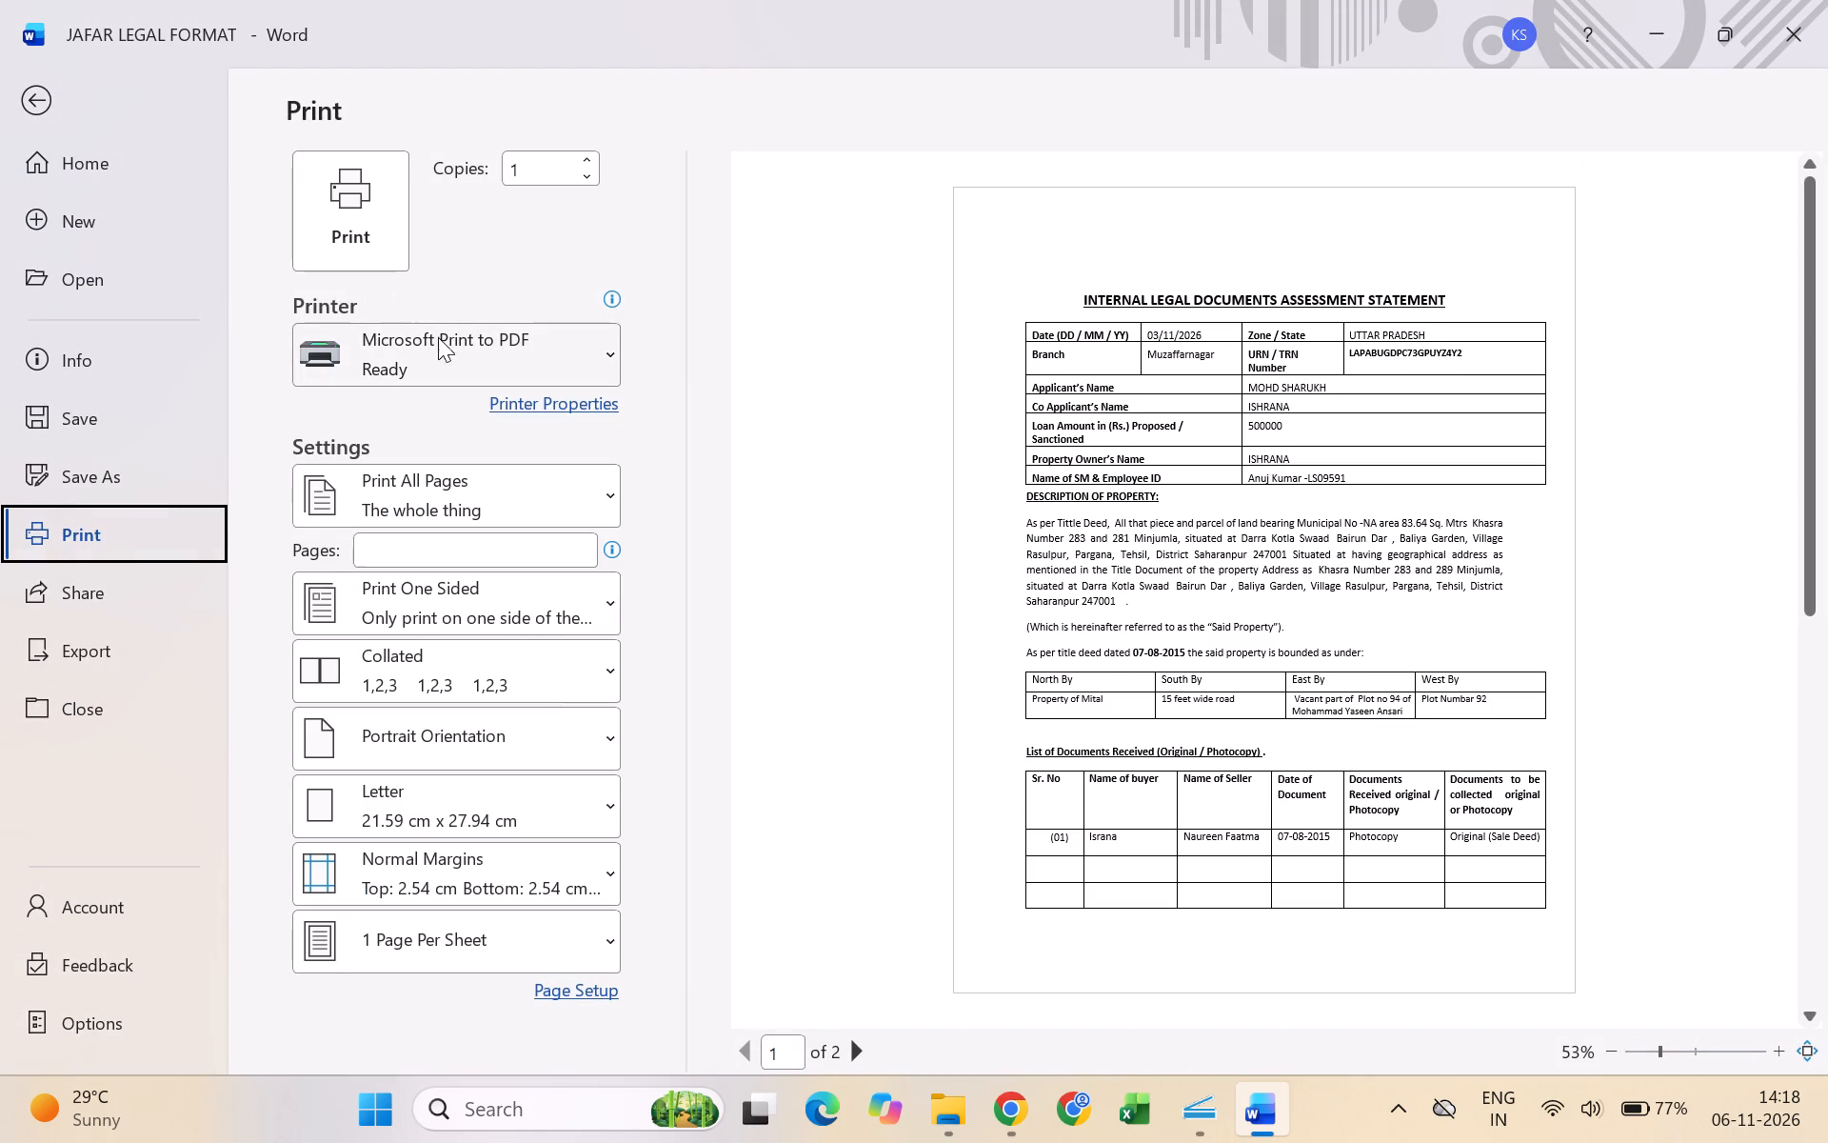
click(360, 247)
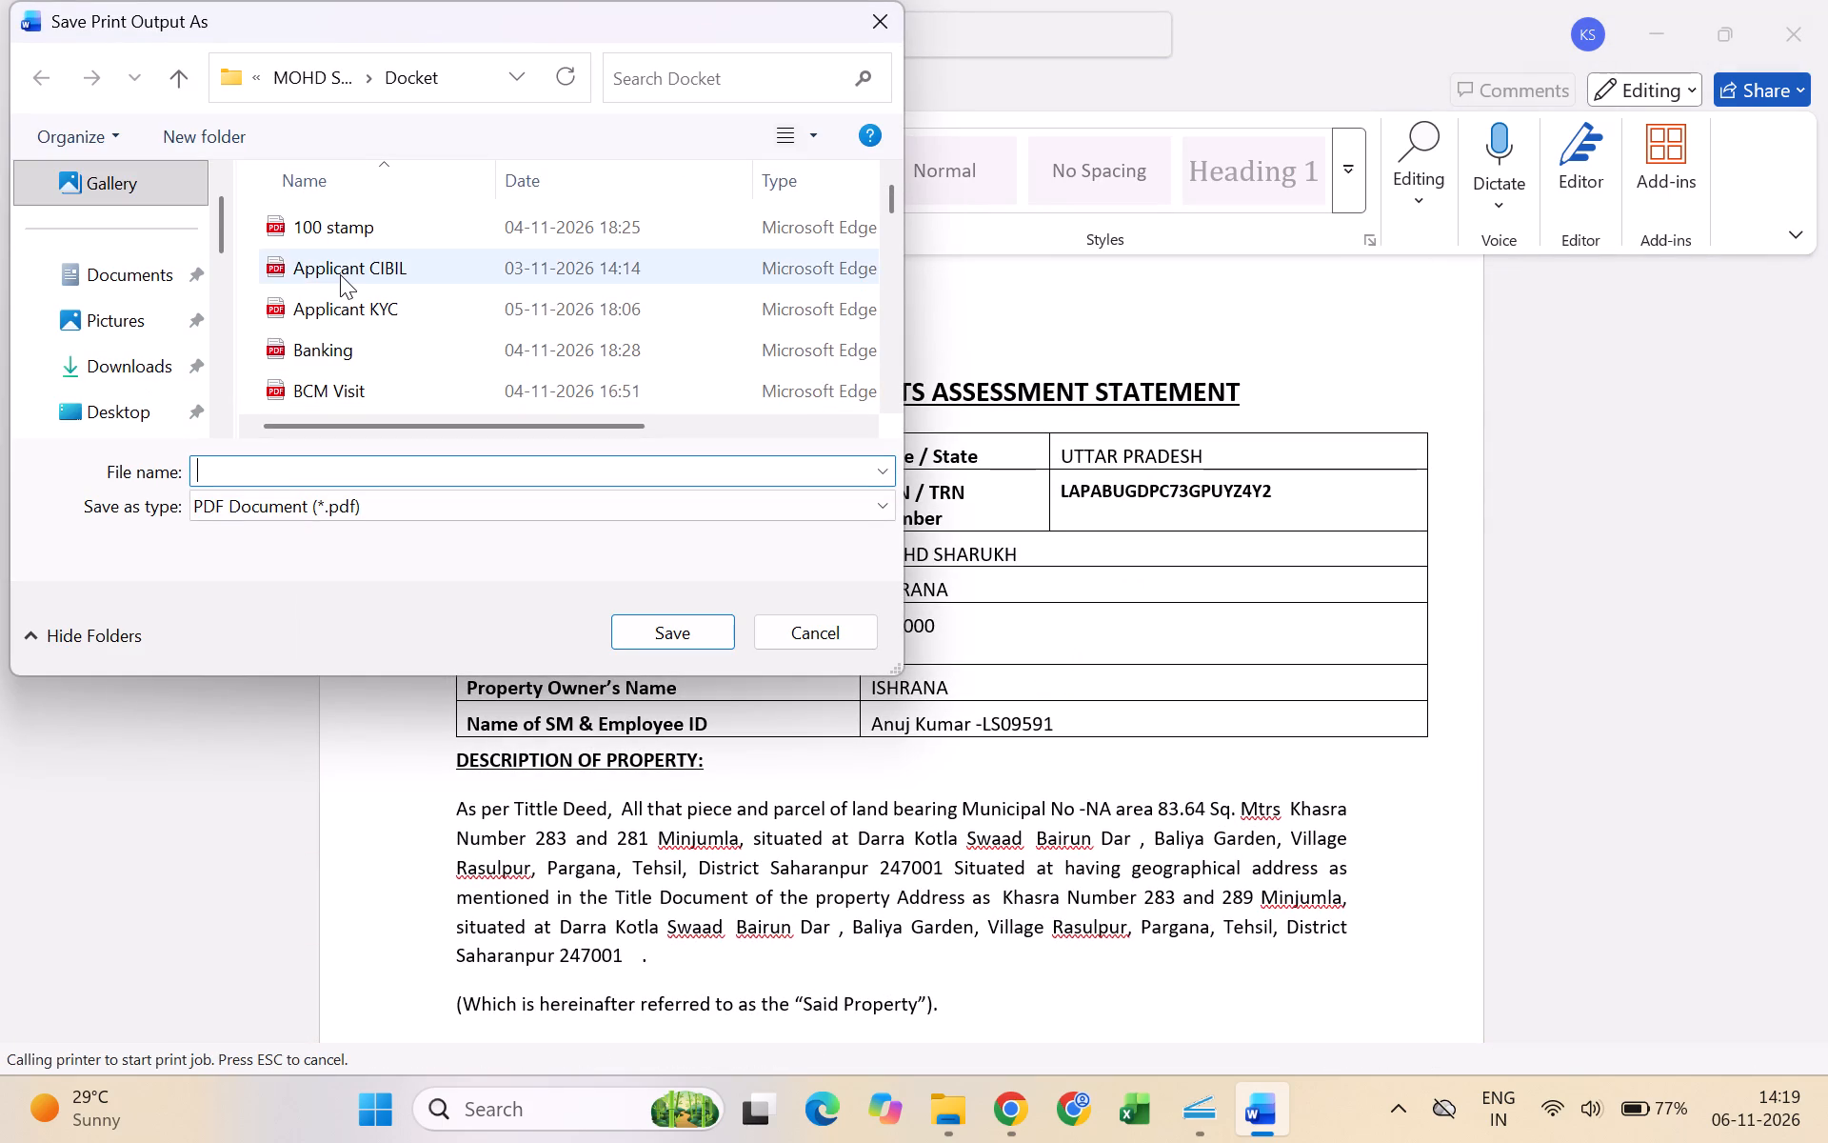
scroll(340, 274, down, 2)
scroll(398, 329, down, 1)
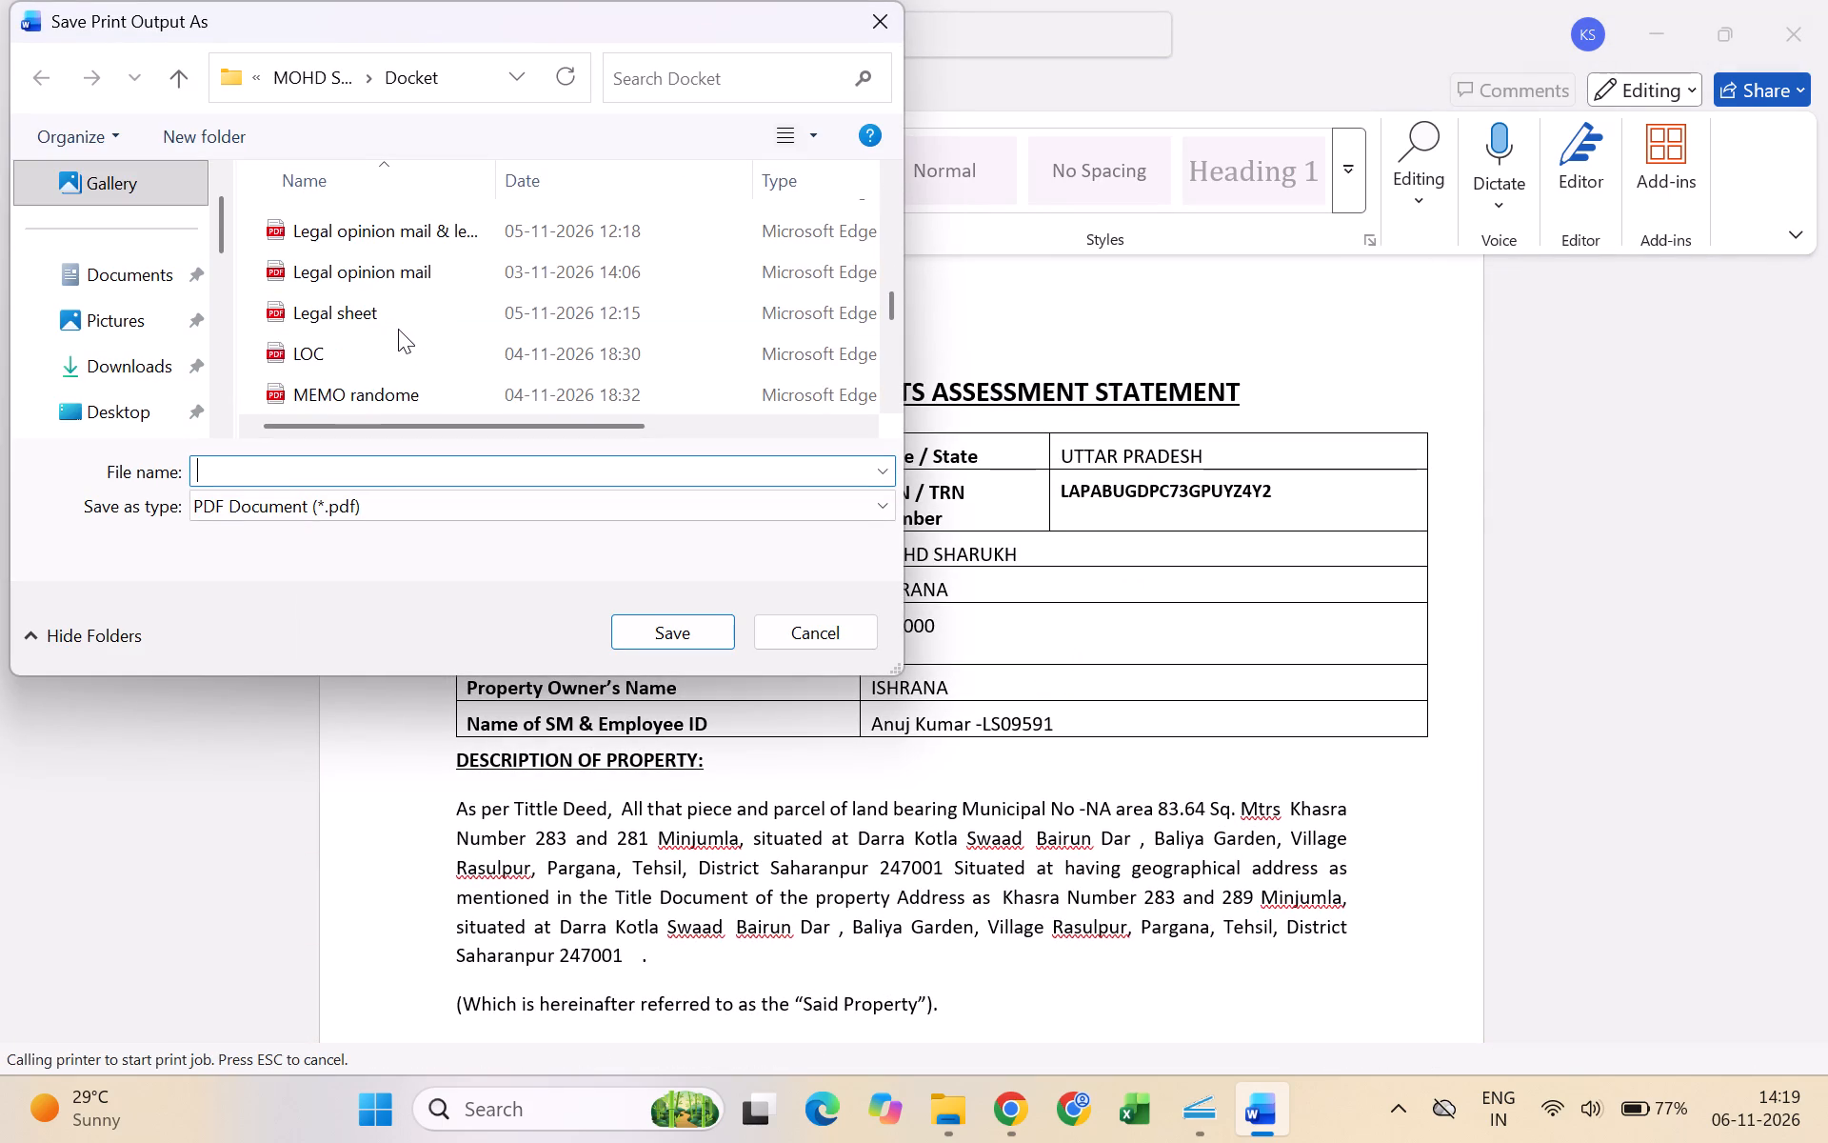
double_click(411, 322)
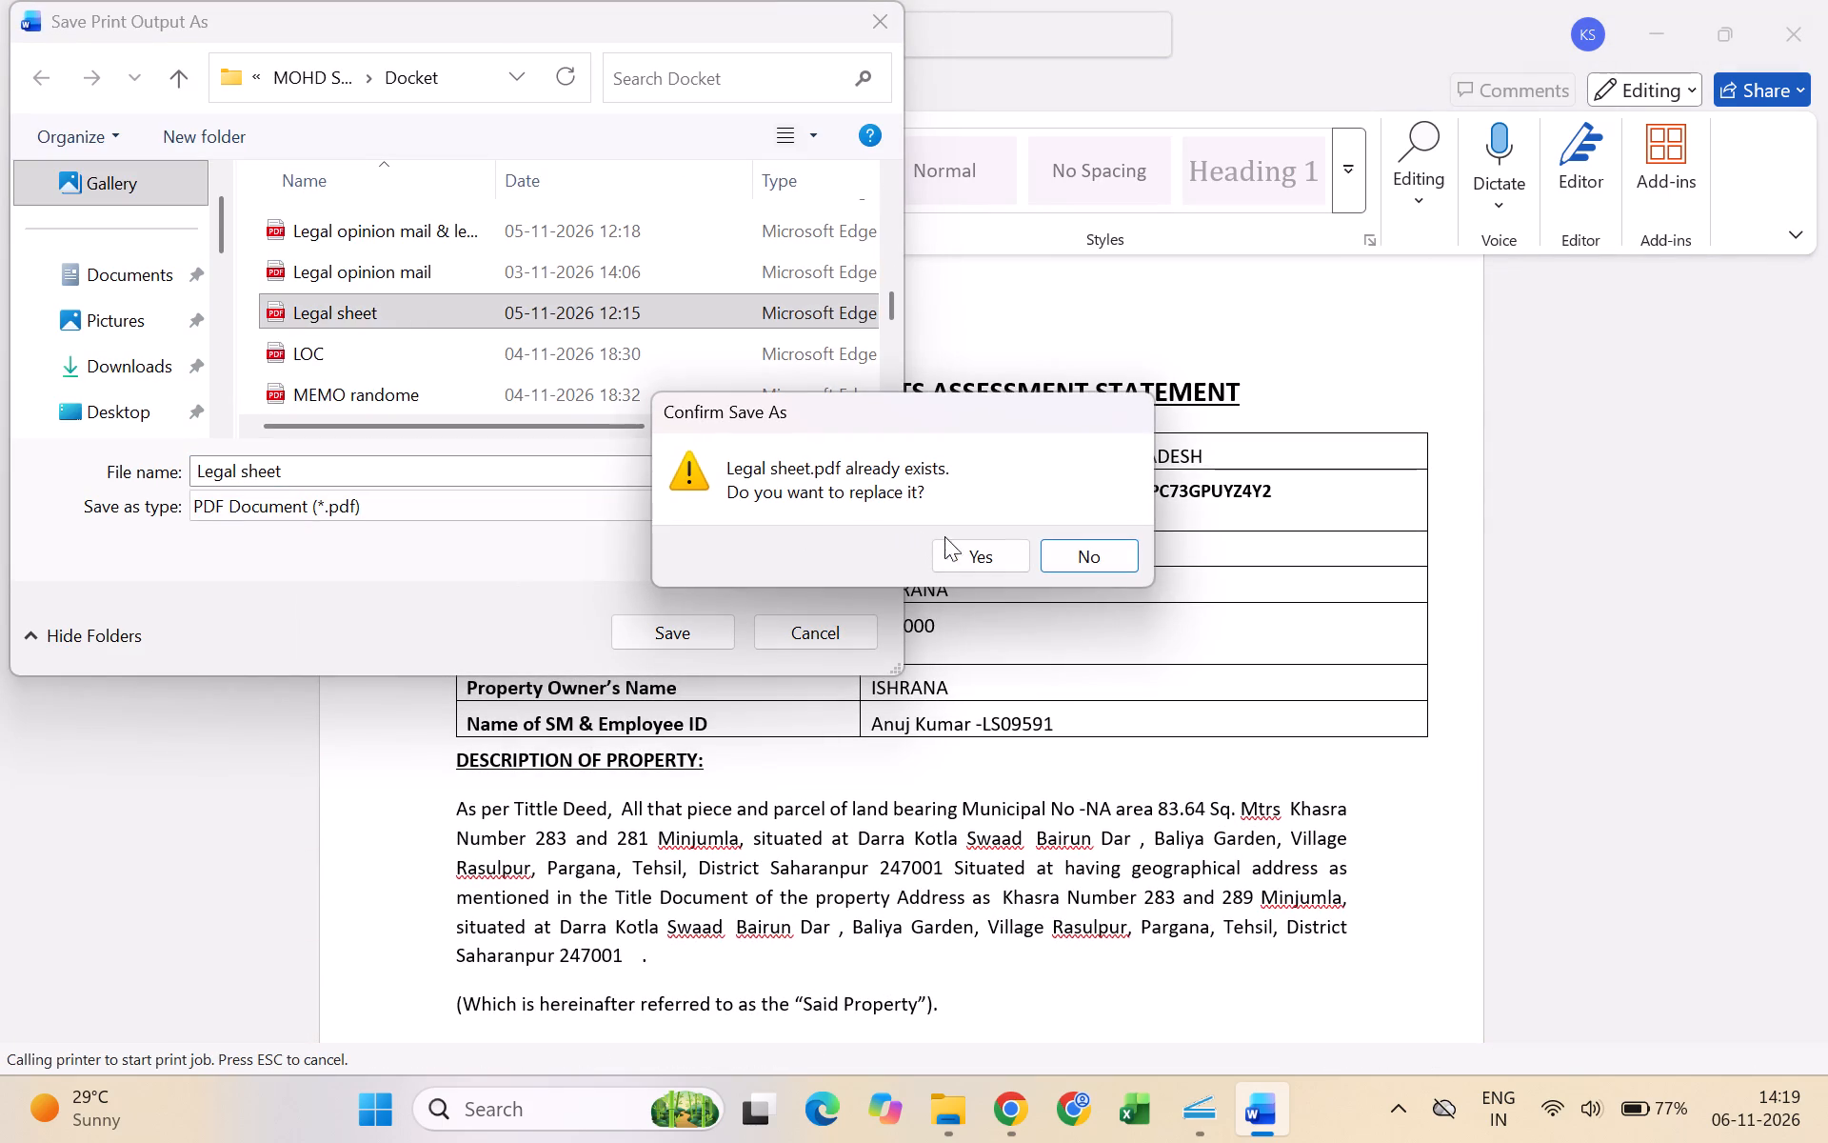
click(973, 535)
click(982, 551)
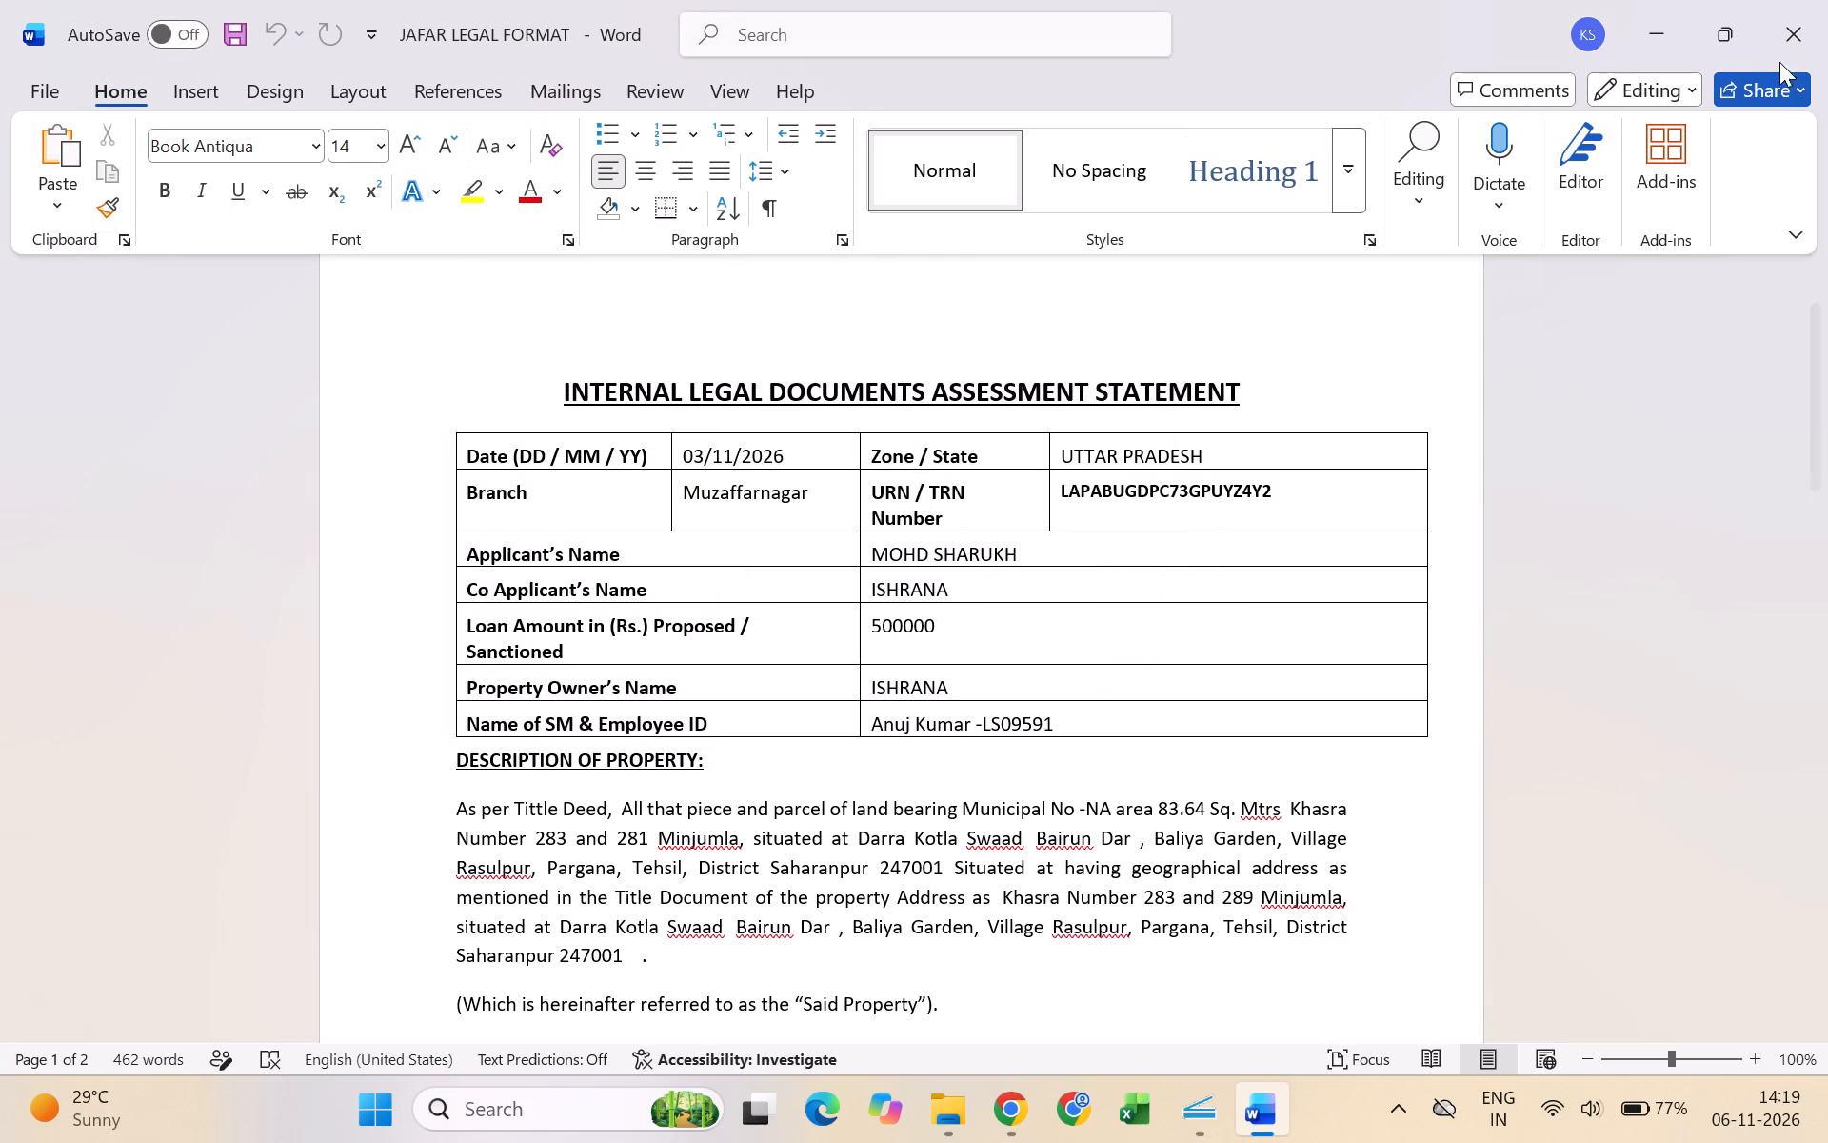
click(1799, 27)
Switch to Chrome, search for PDF24 in a new tab and open its Merge PDF tool.
ctrl+scroll(1101, 1064, up, 1)
click(1087, 1107)
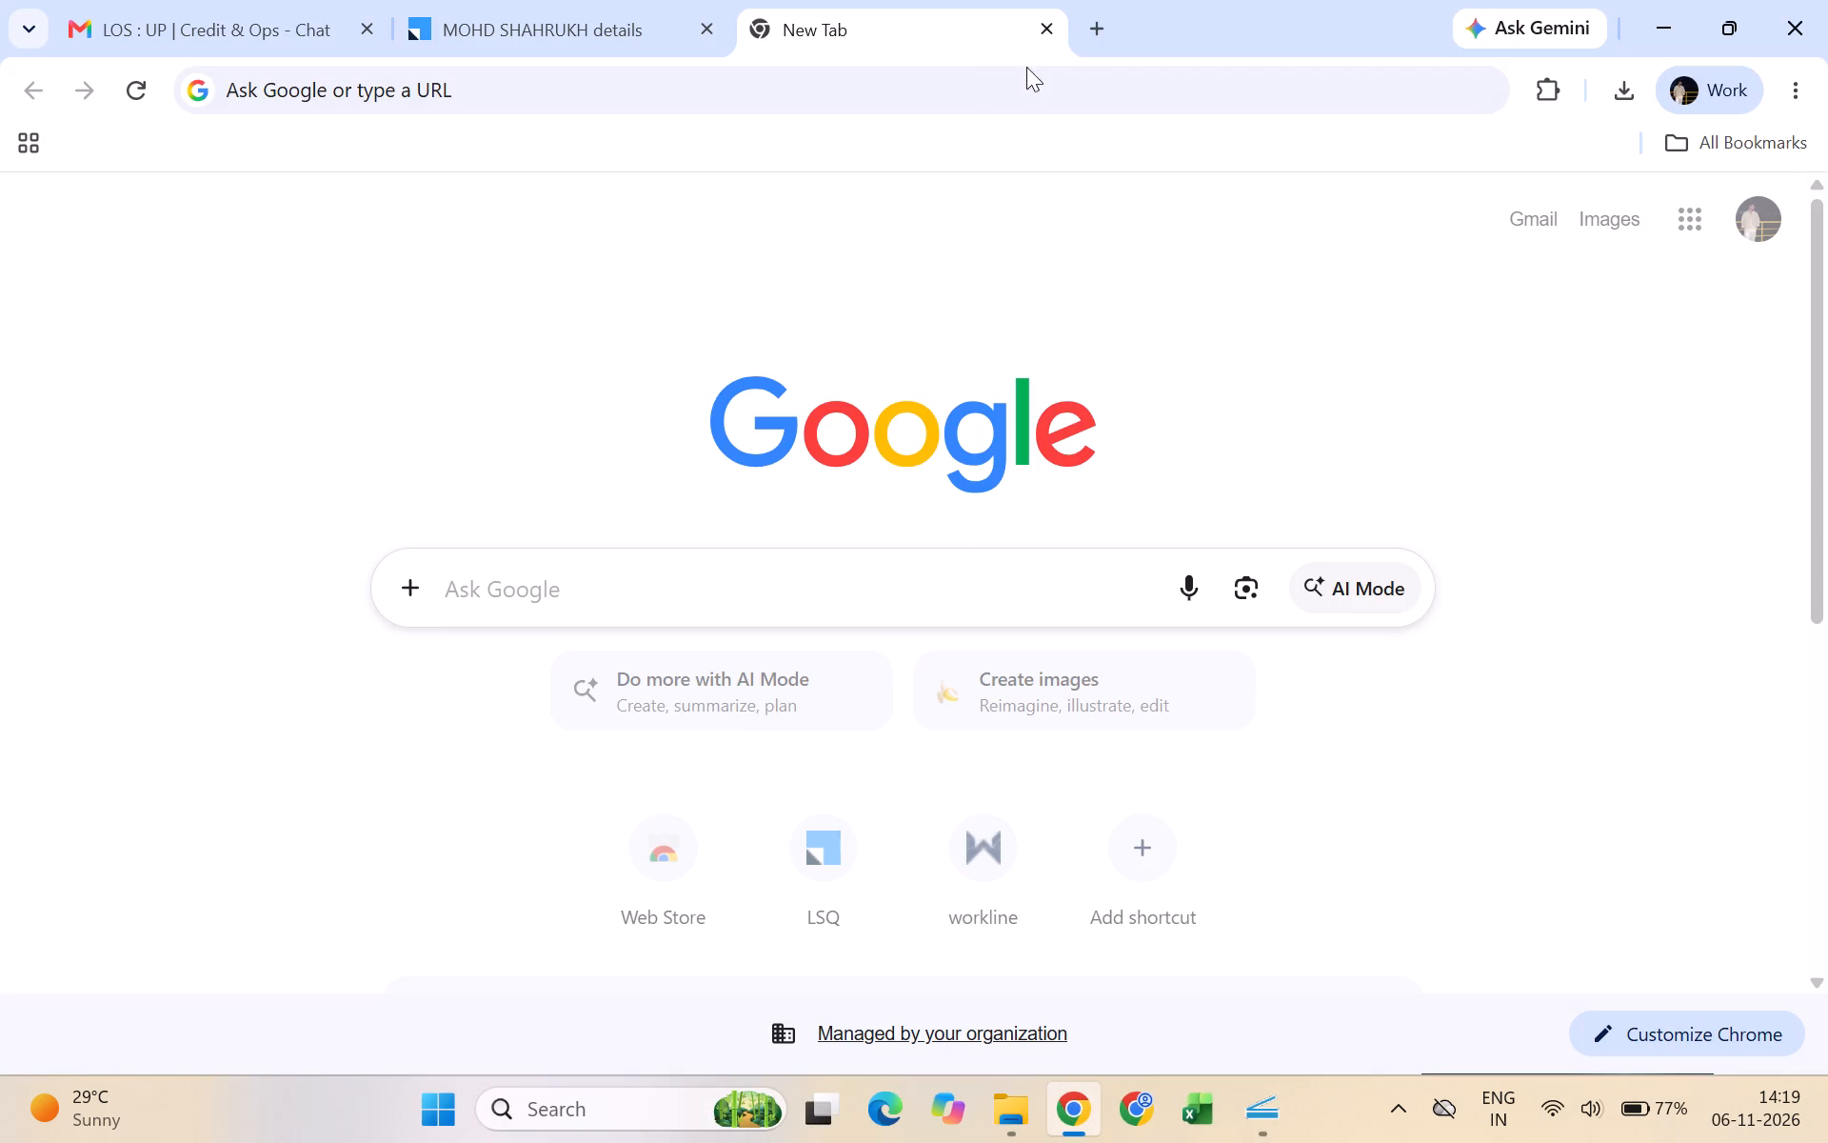
click(1051, 28)
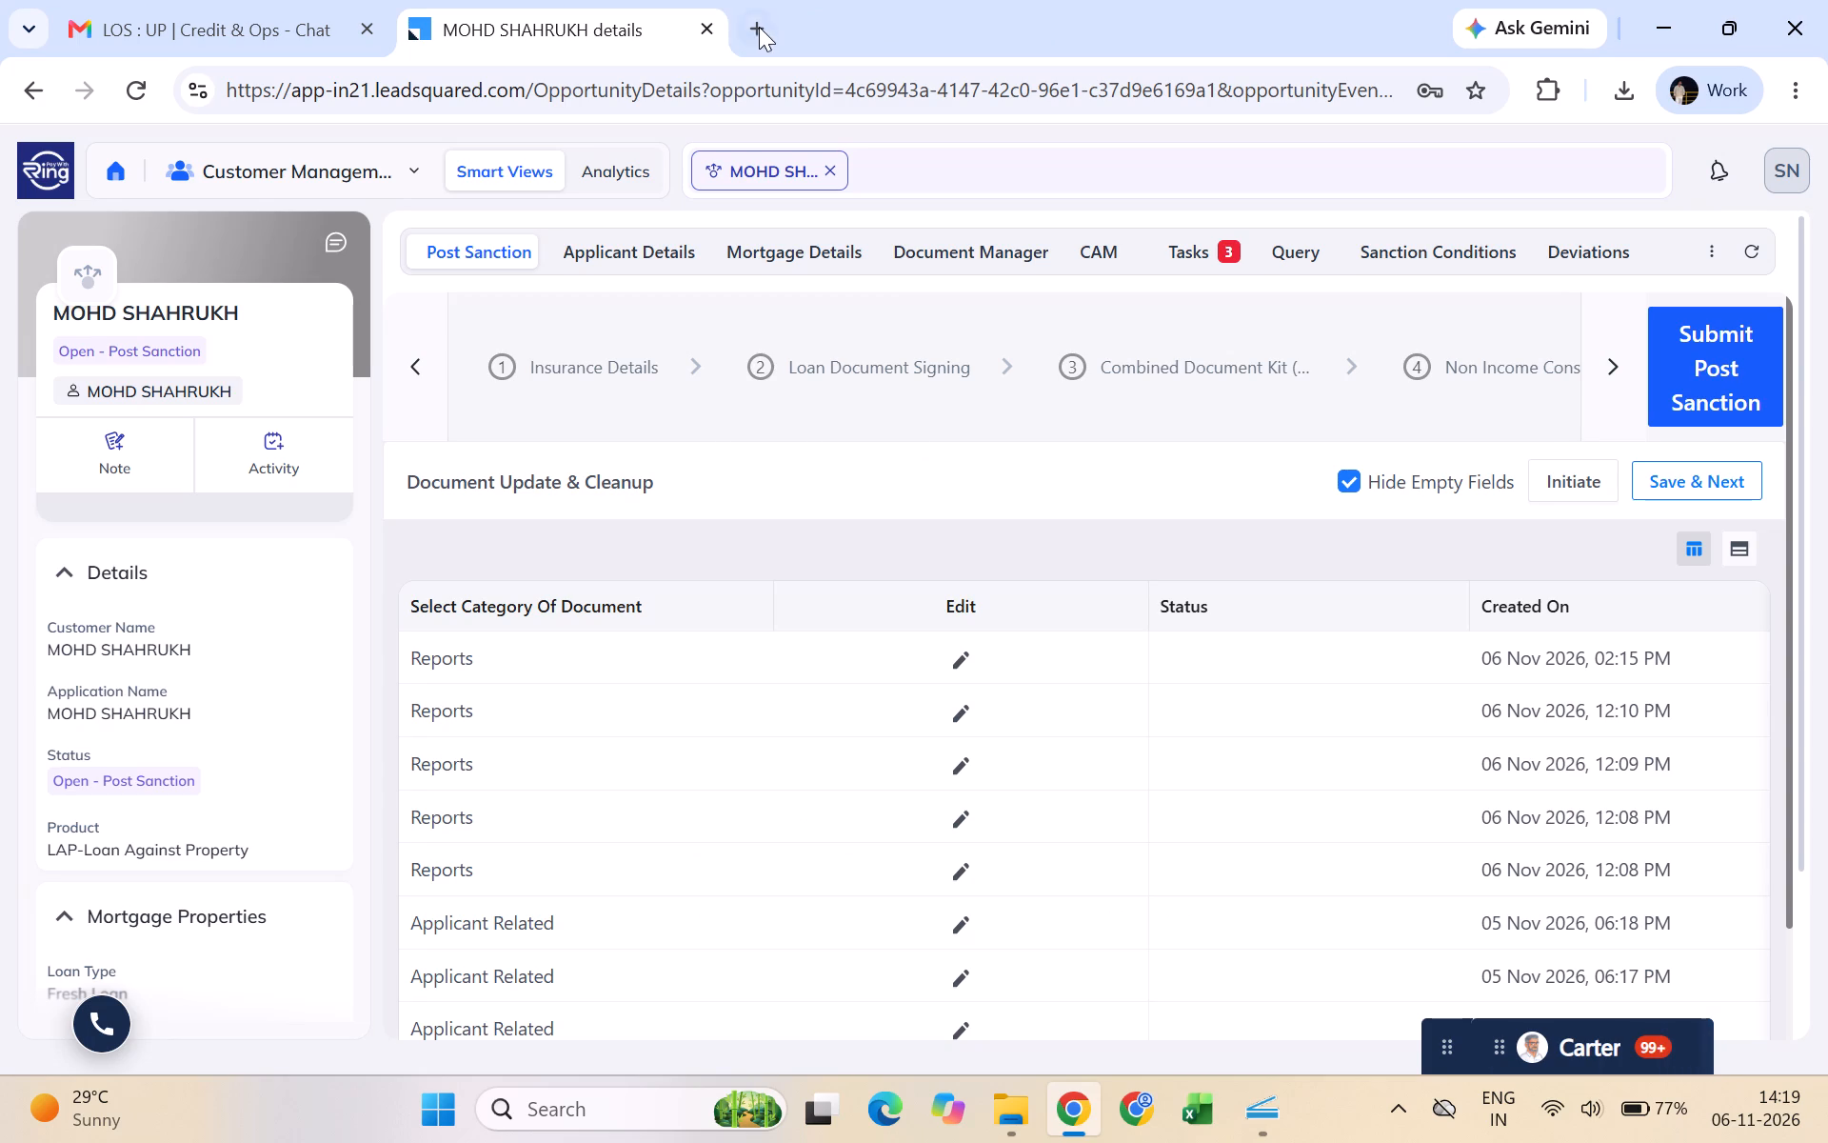
click(758, 26)
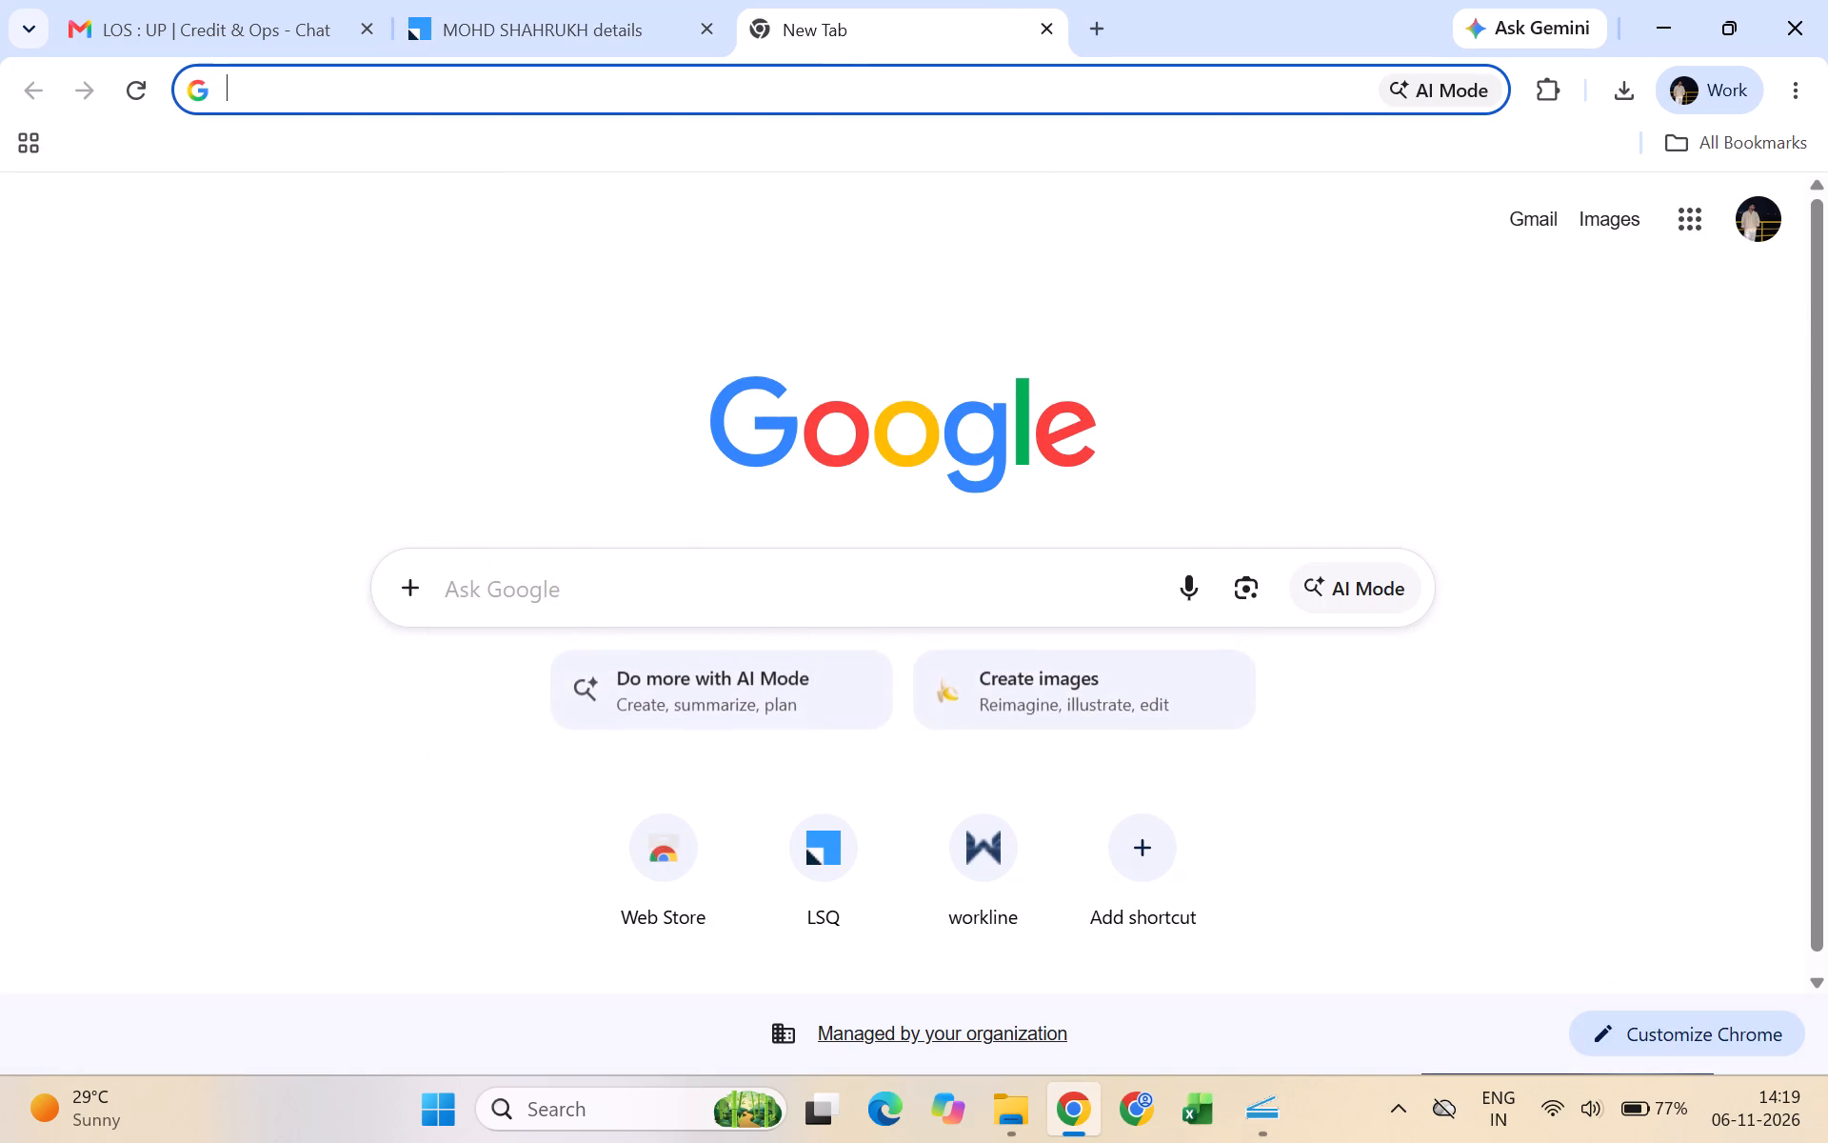
click(507, 600)
click(591, 655)
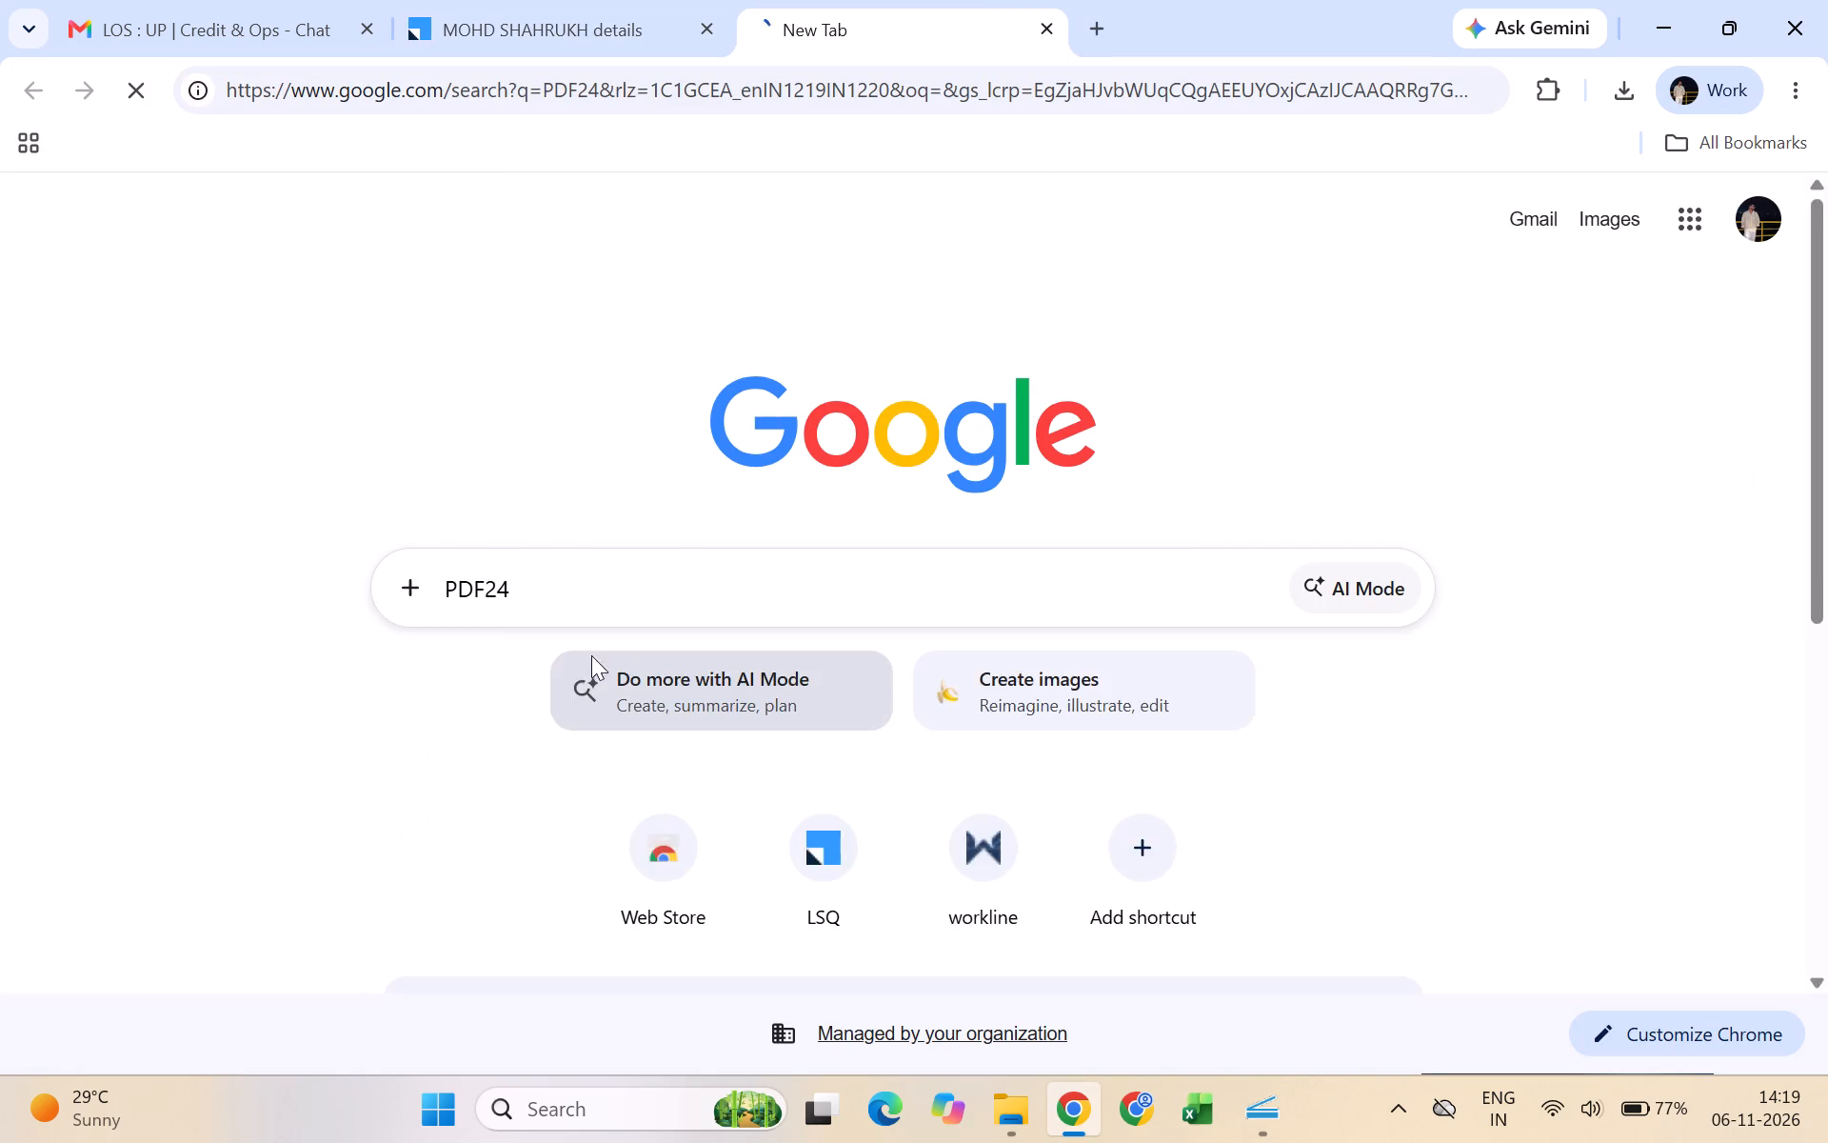
click(398, 453)
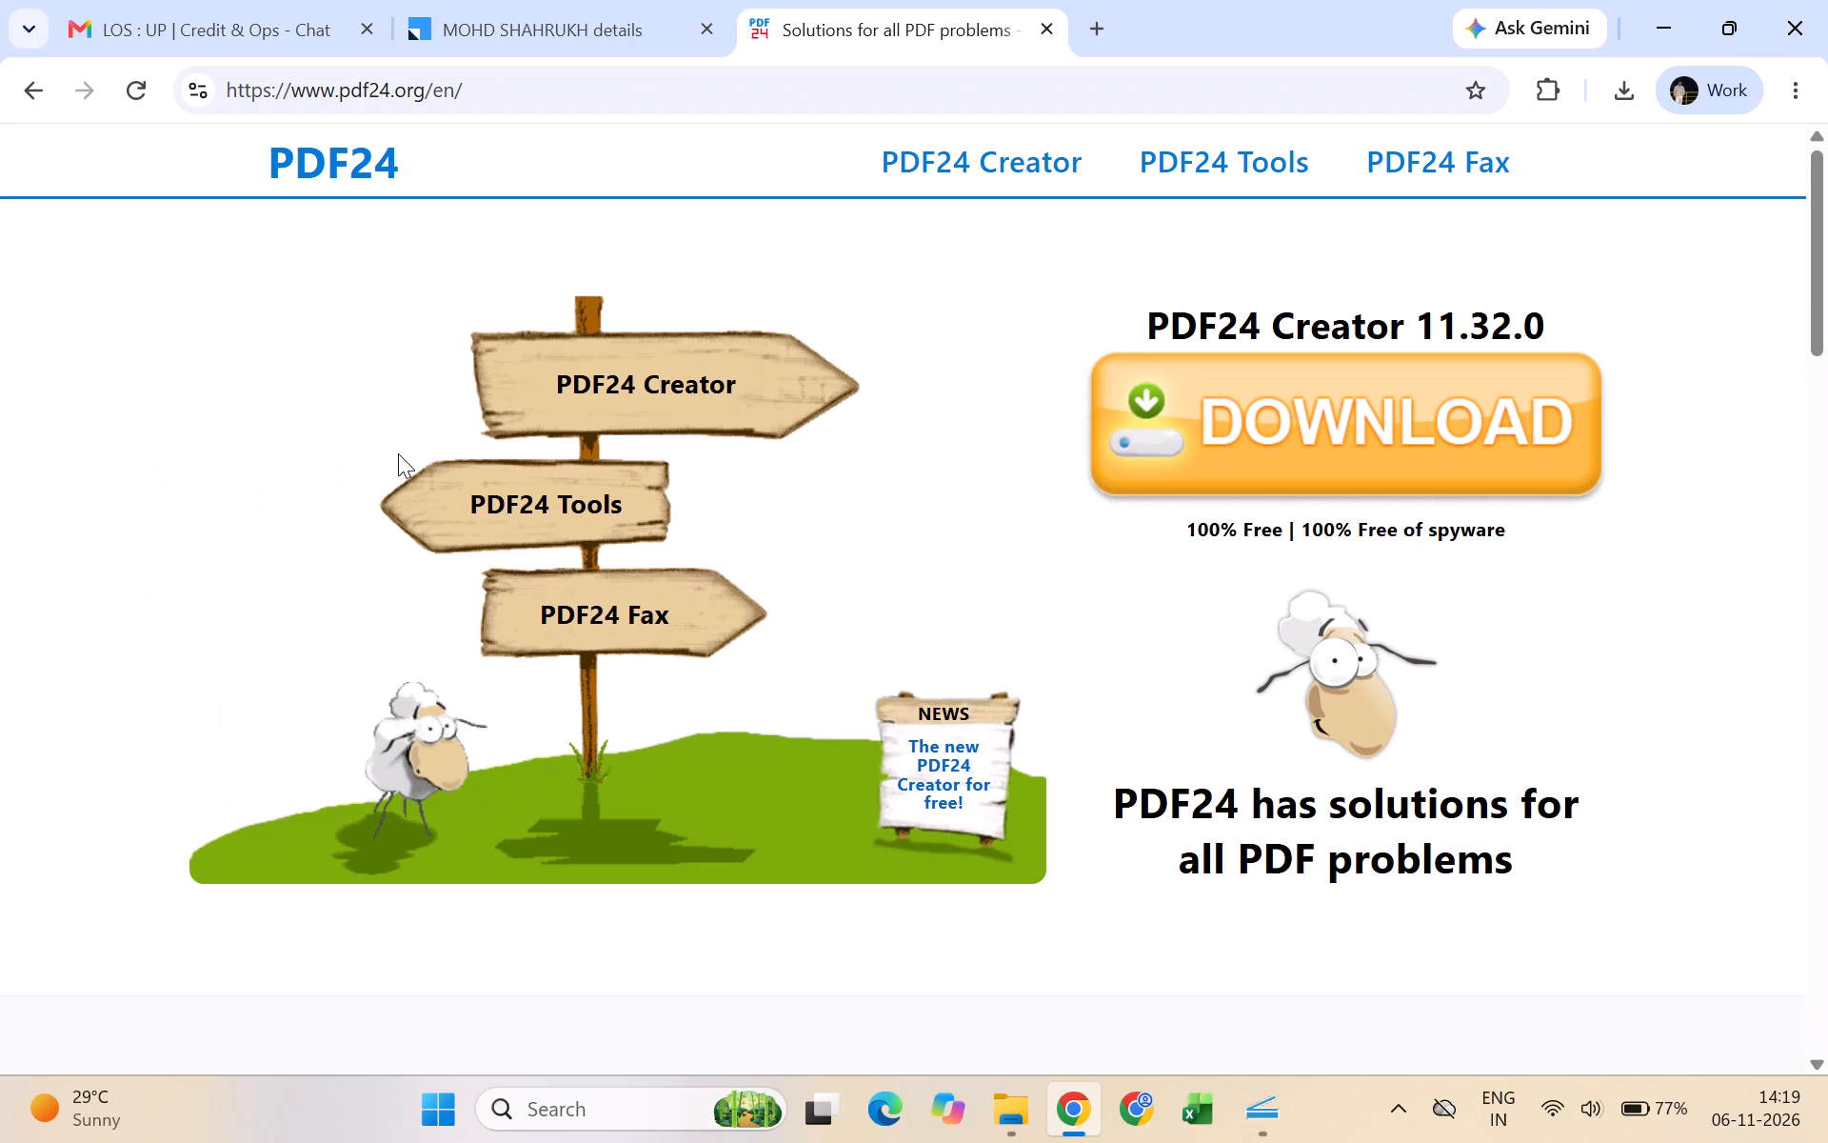
scroll(516, 758, down, 3)
scroll(516, 758, left, 2)
click(316, 945)
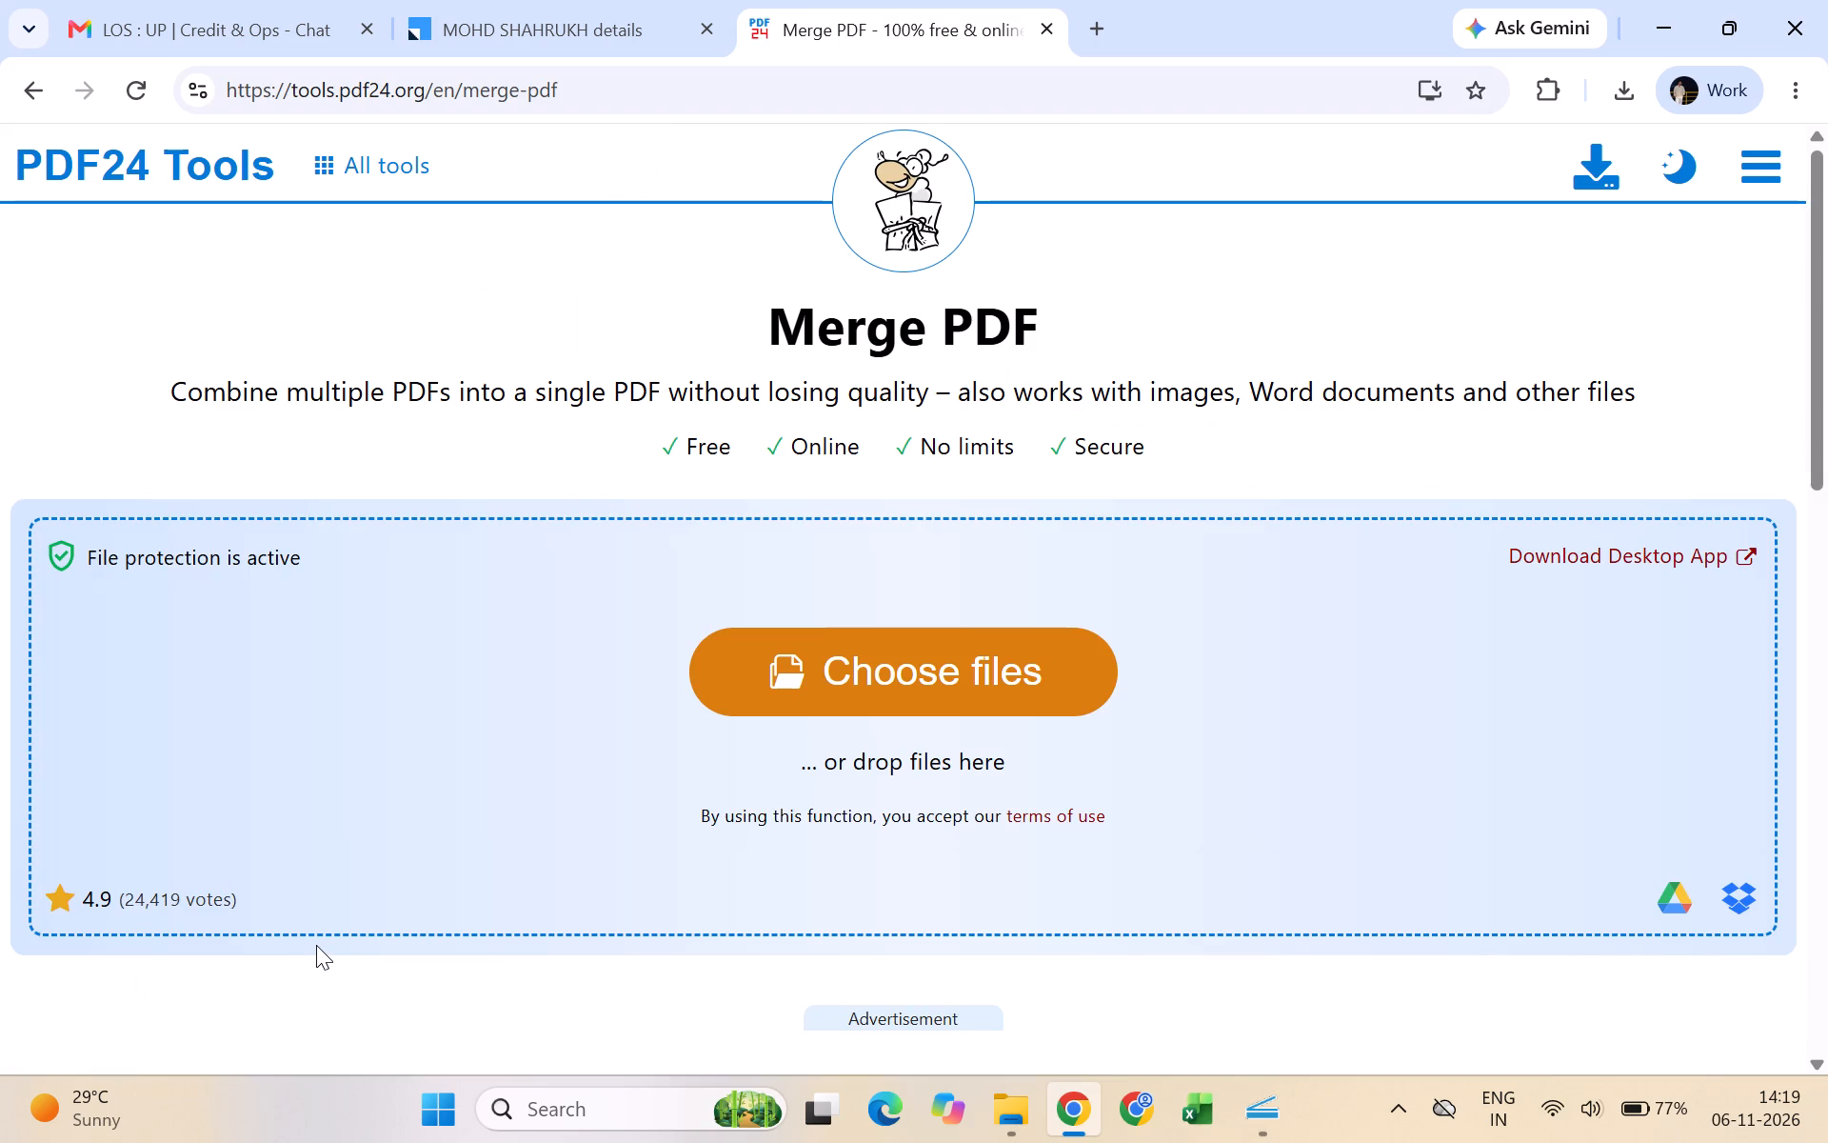
Add the Legal opinion mail and Legal sheet PDFs from the Docket folder to the merge, in that order.
click(860, 673)
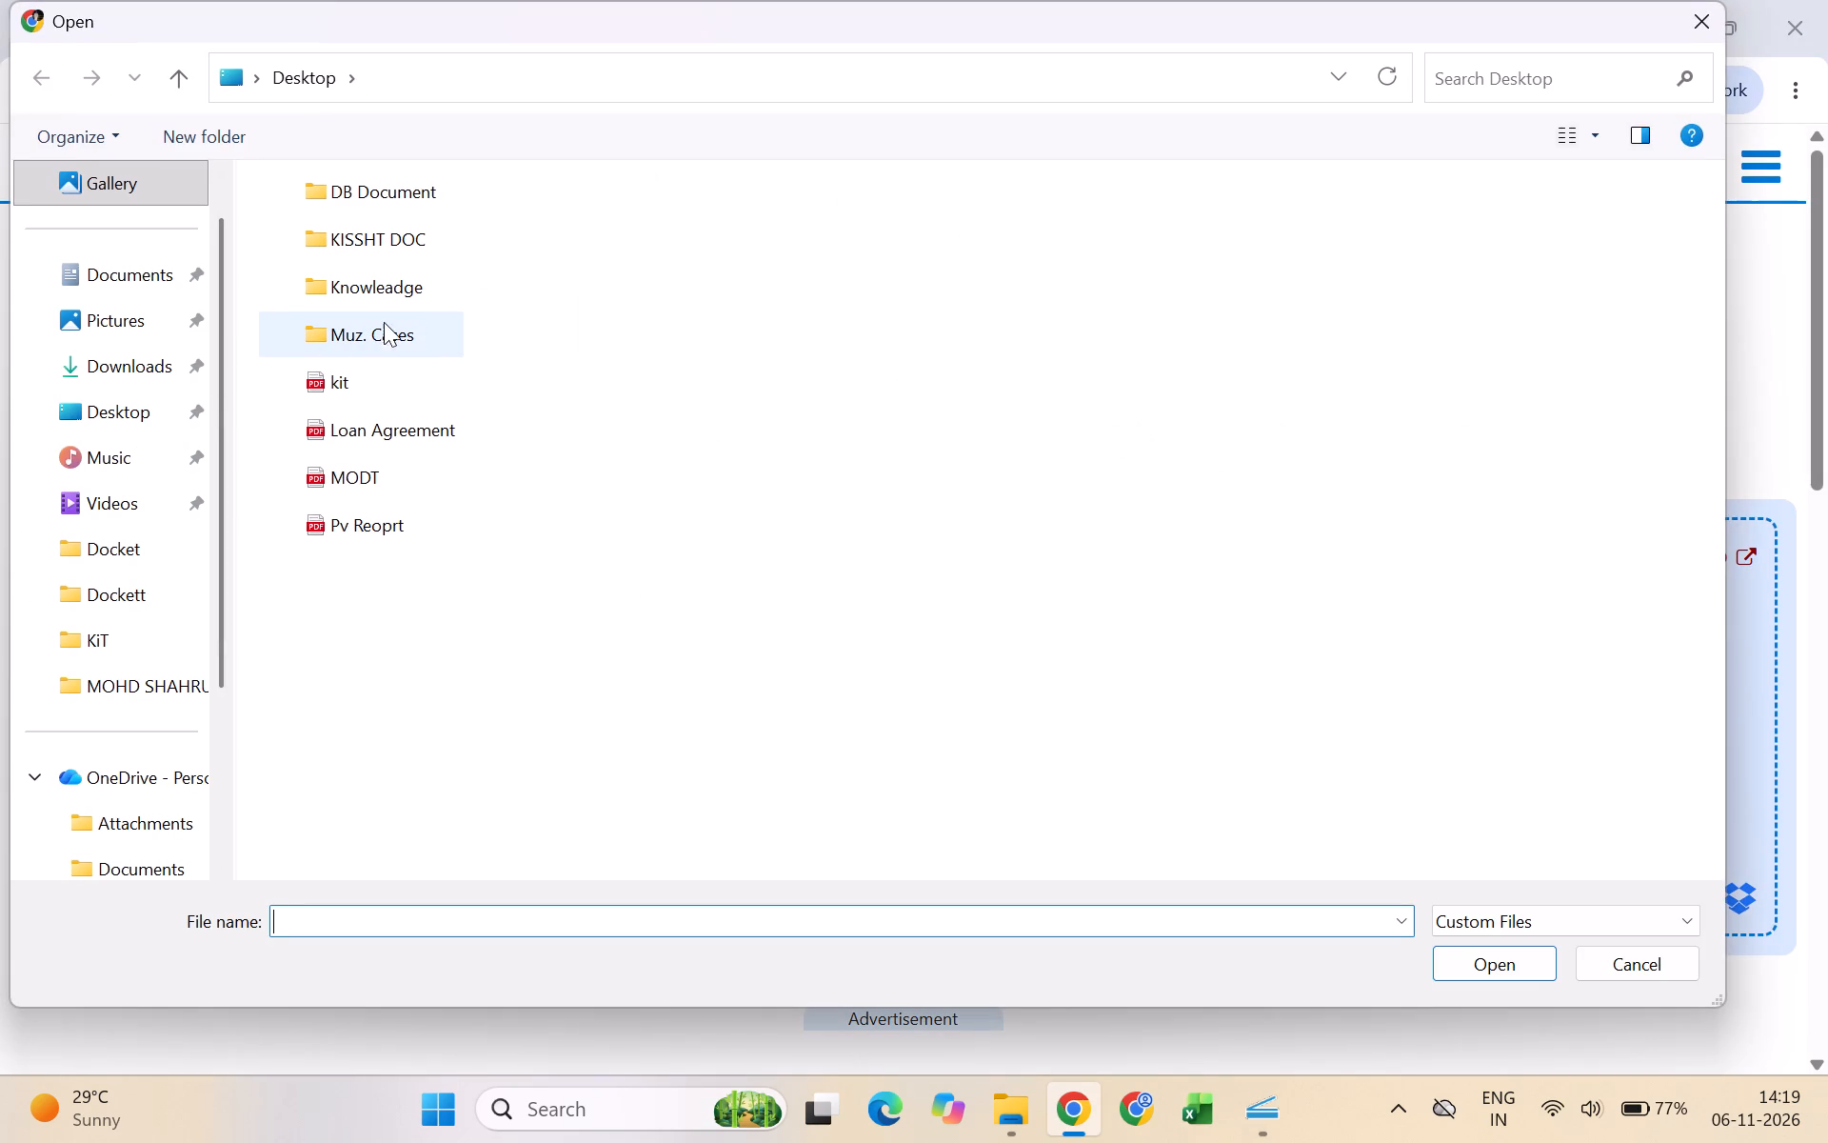
double_click(138, 553)
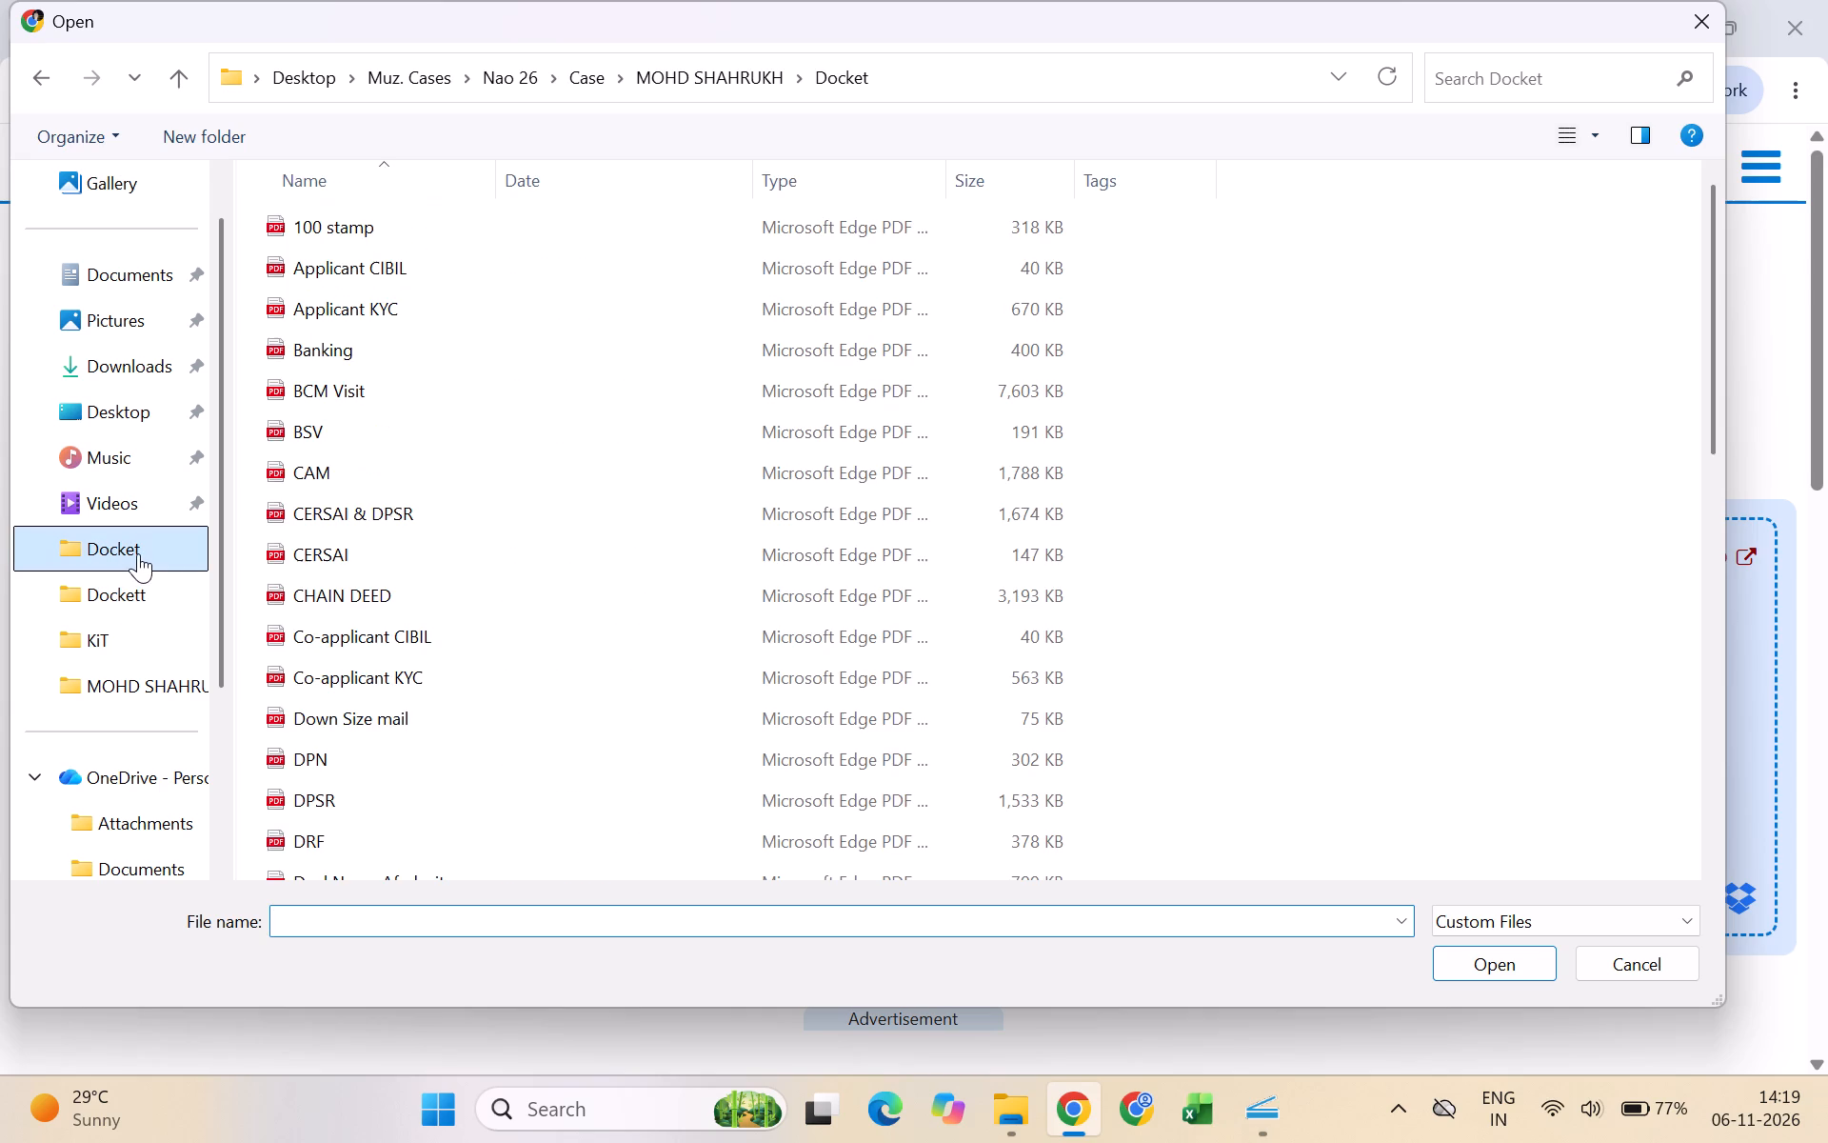
scroll(427, 725, down, 1)
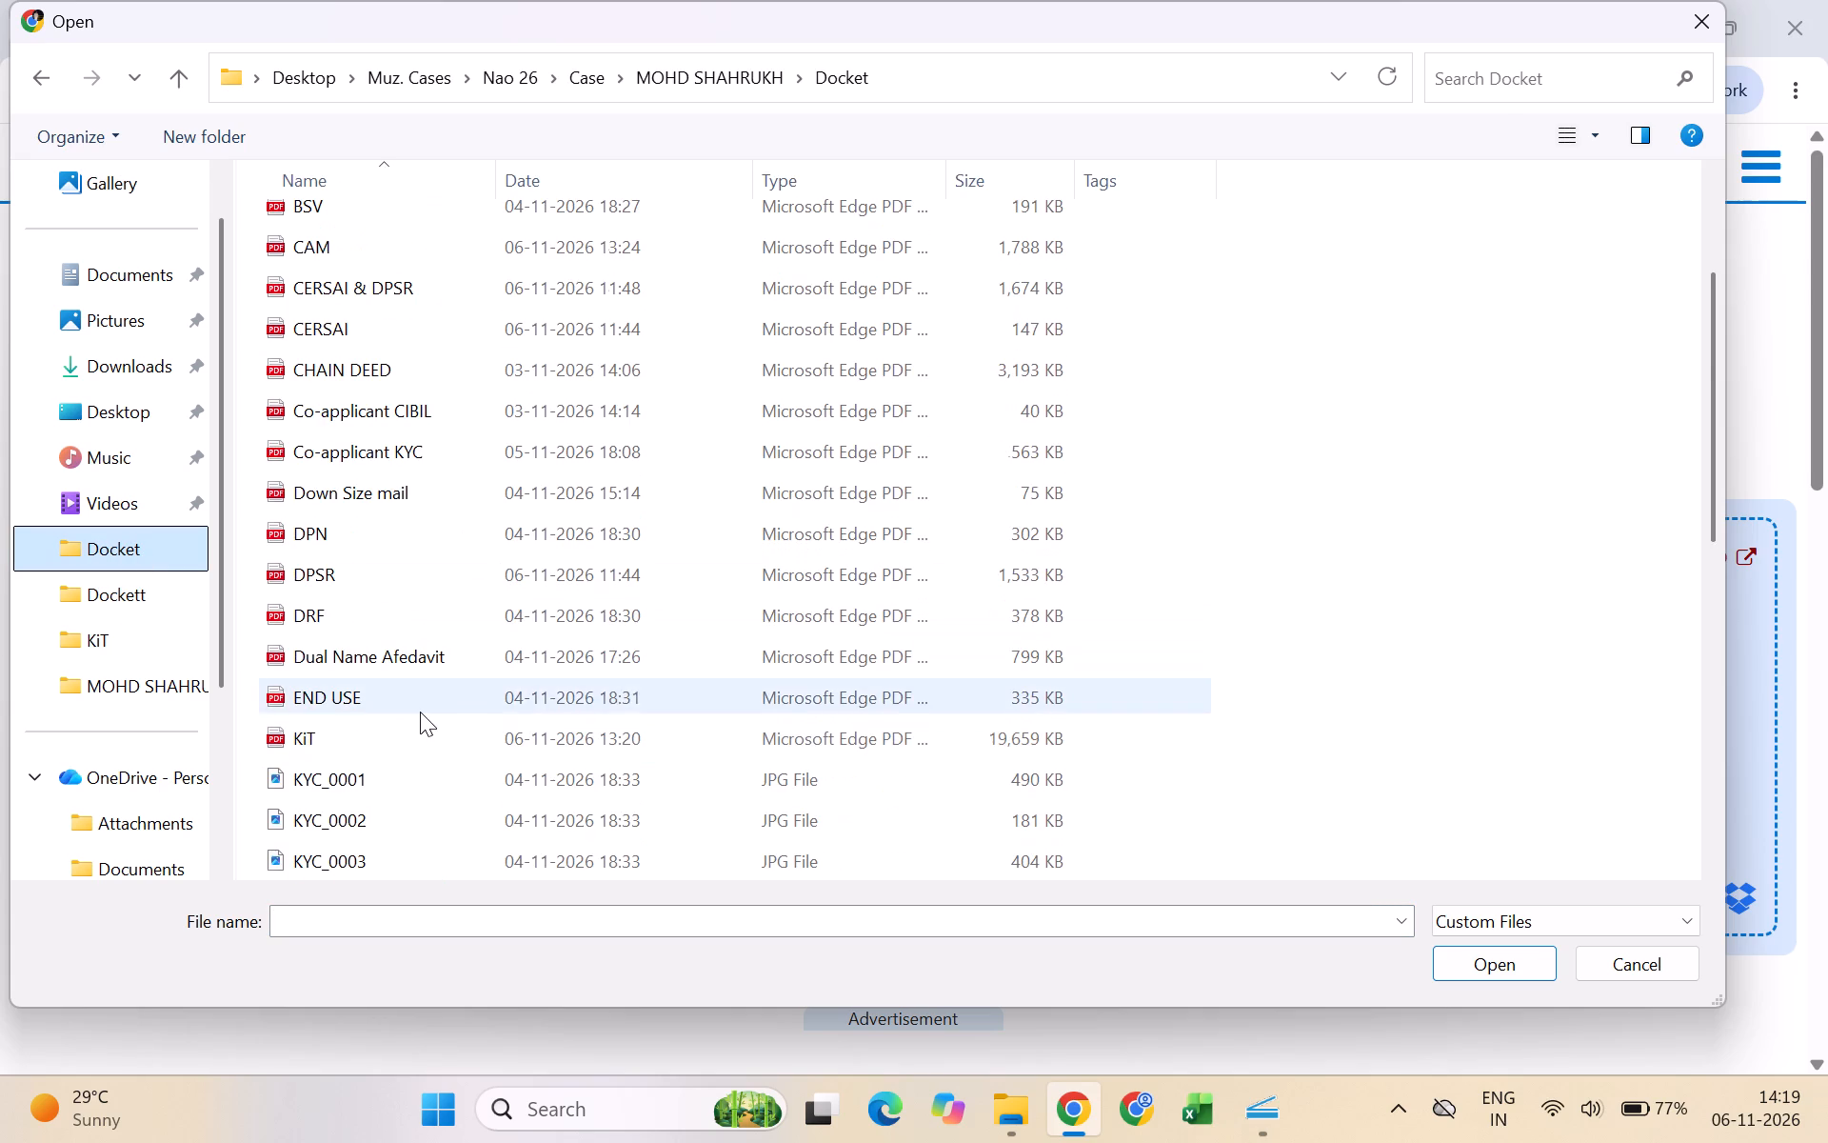
scroll(420, 712, down, 1)
click(405, 739)
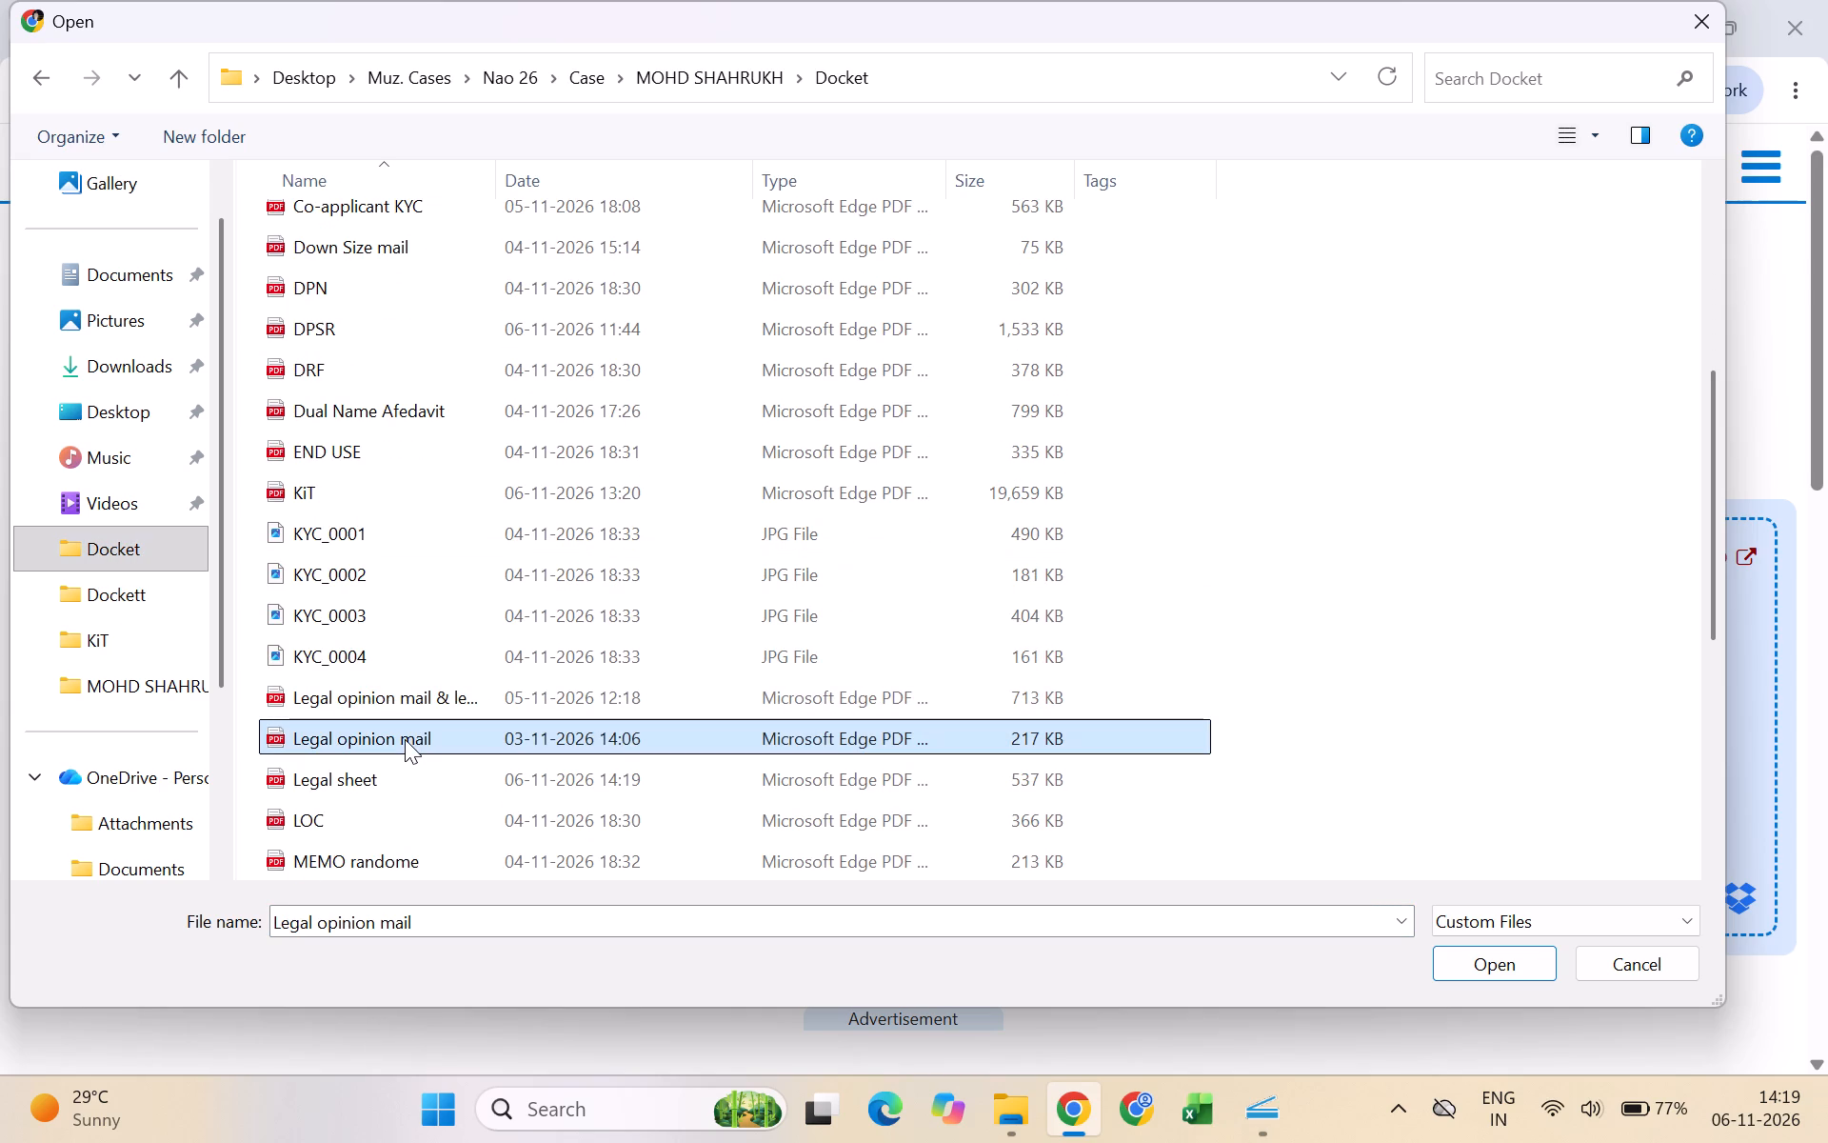
key(ctrl+shift+Down)
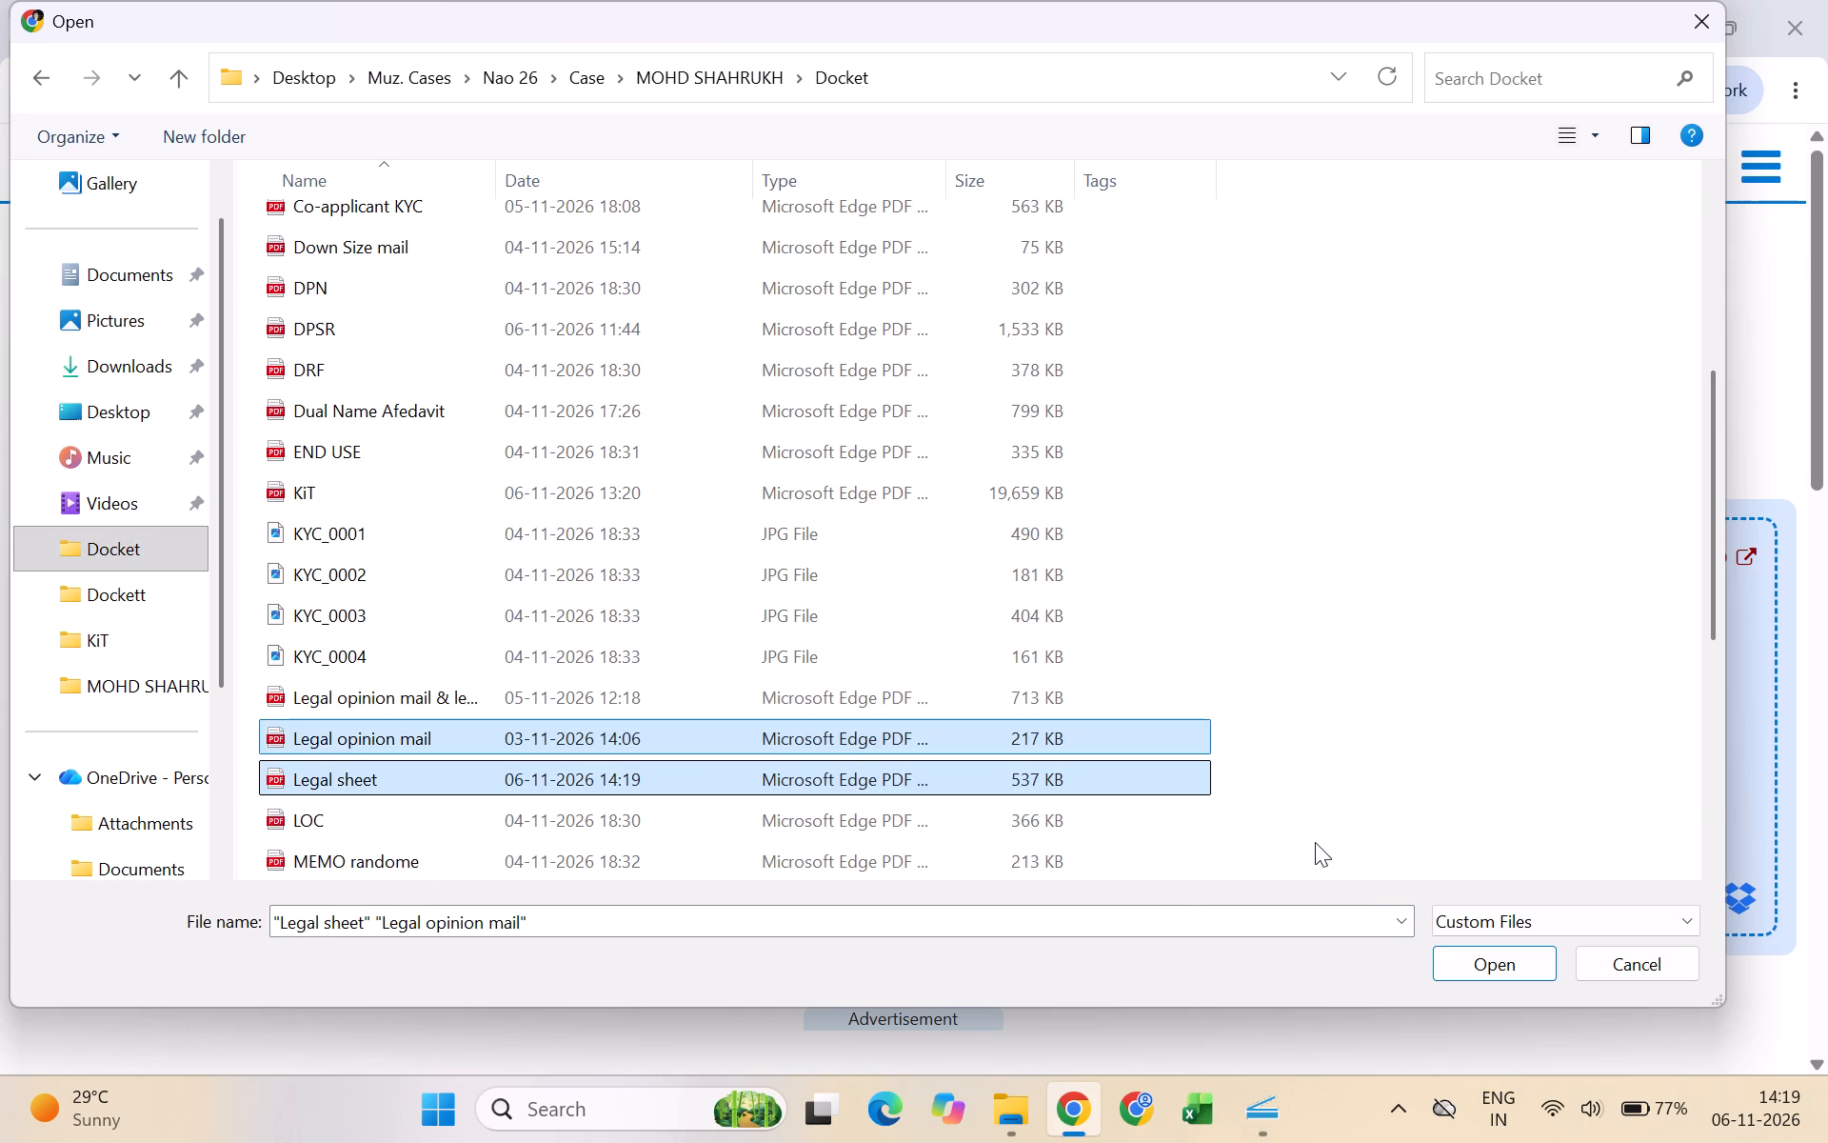
click(1473, 959)
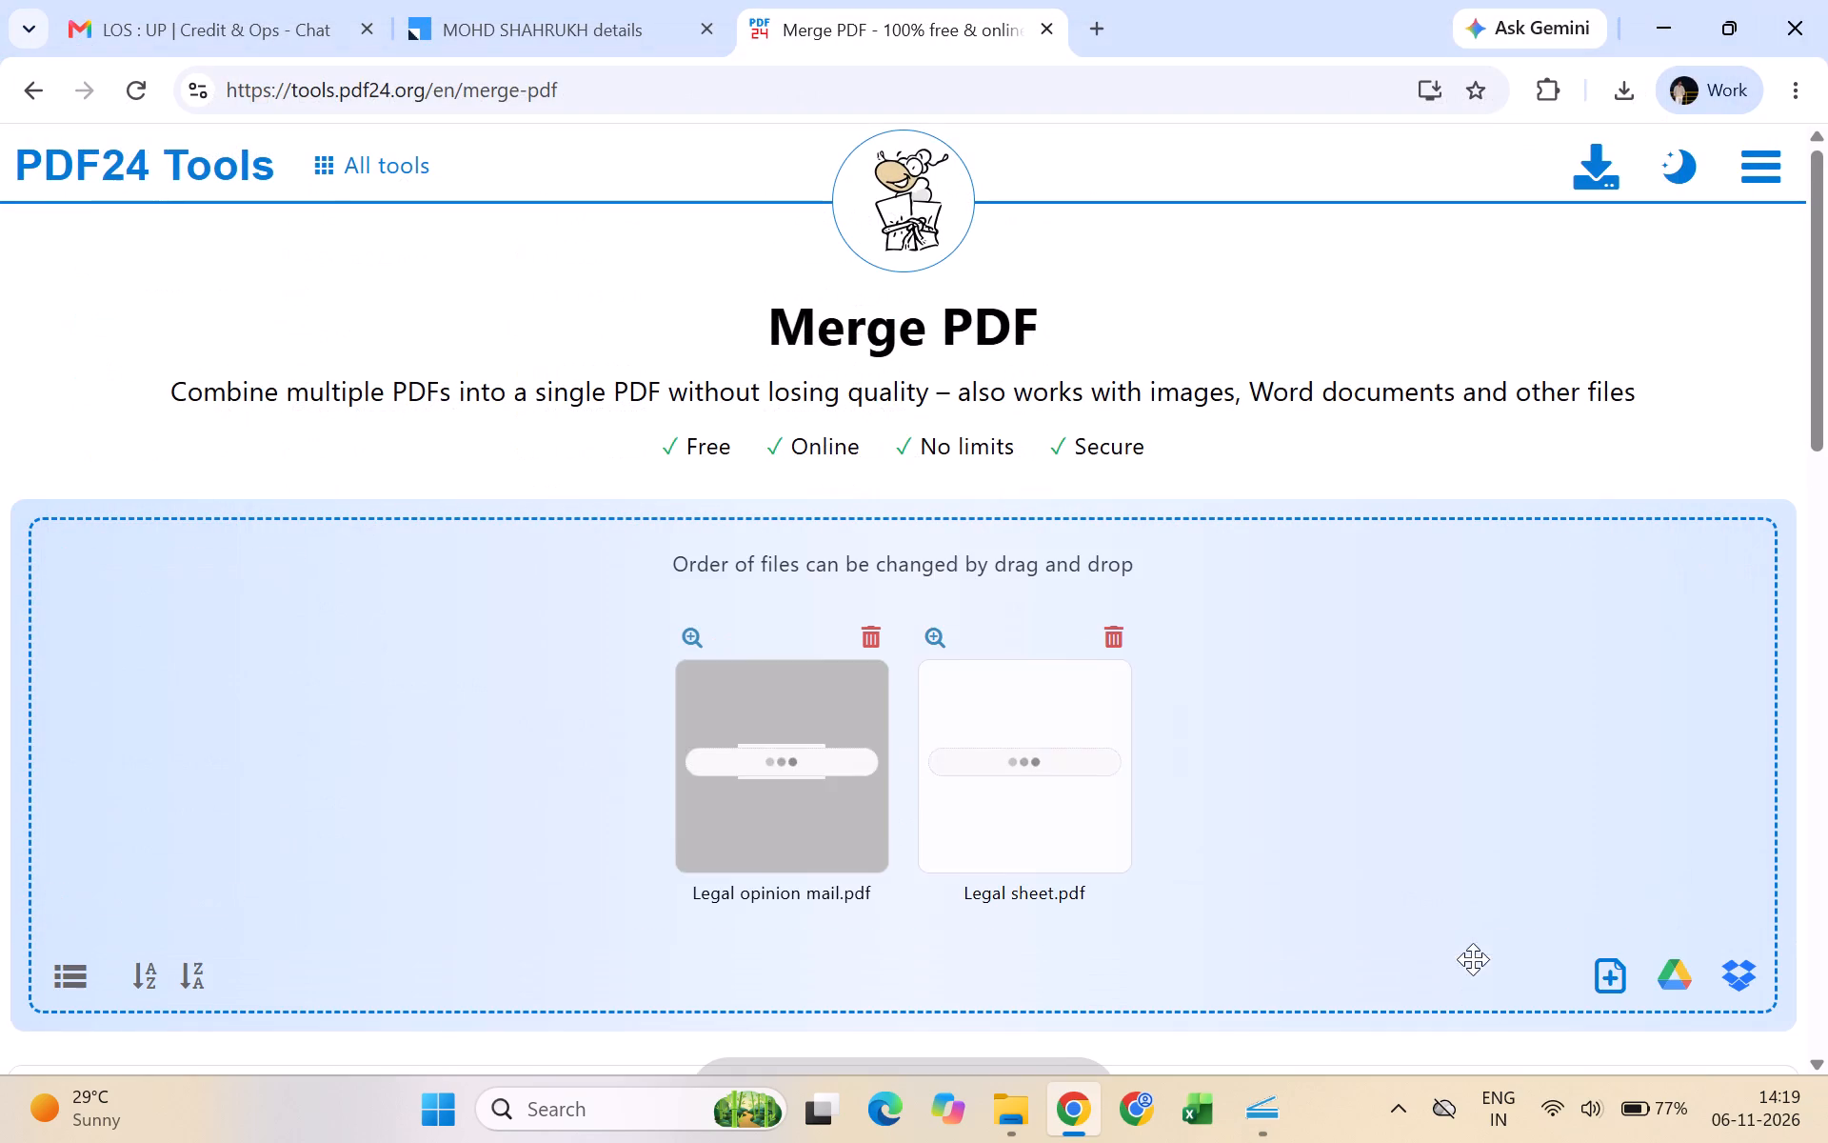
click(1030, 780)
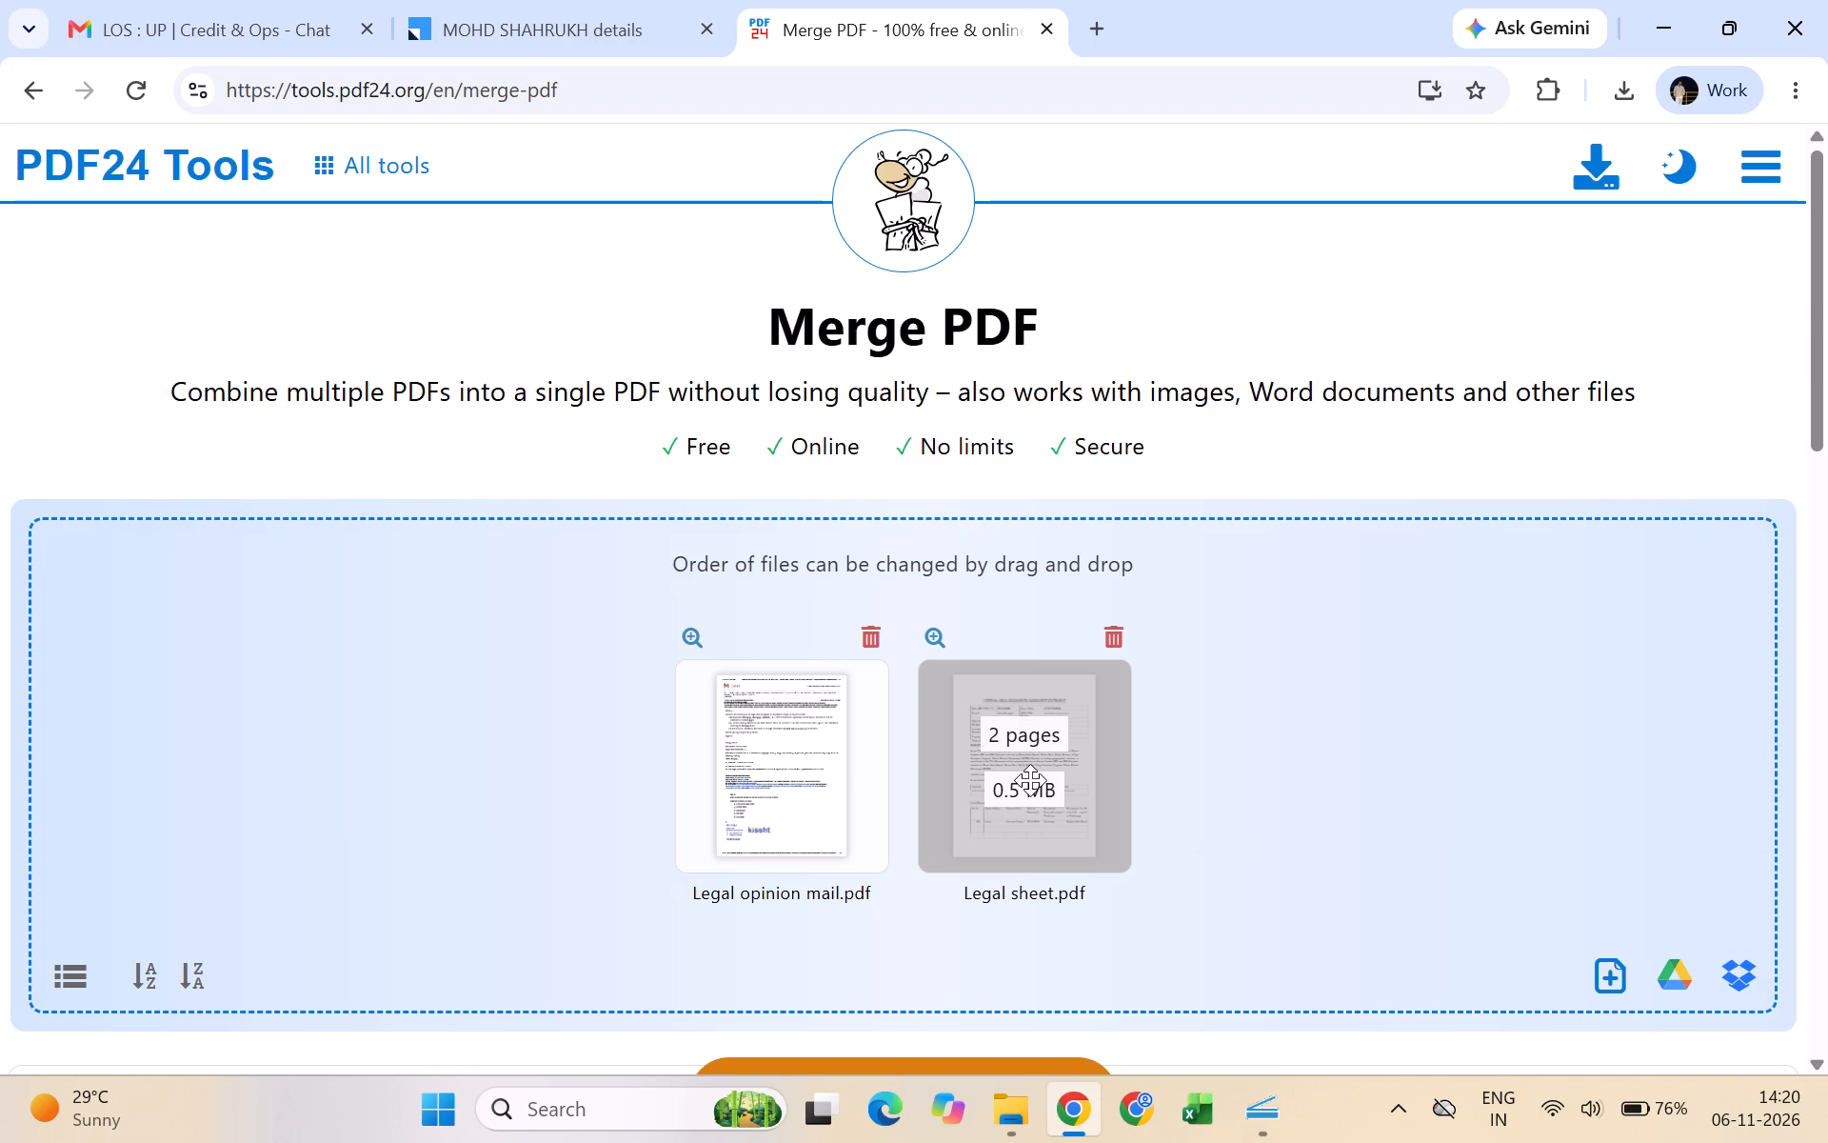
Merge the two legal PDFs into one file, download it, and close the PDF24 tab.
scroll(886, 828, down, 2)
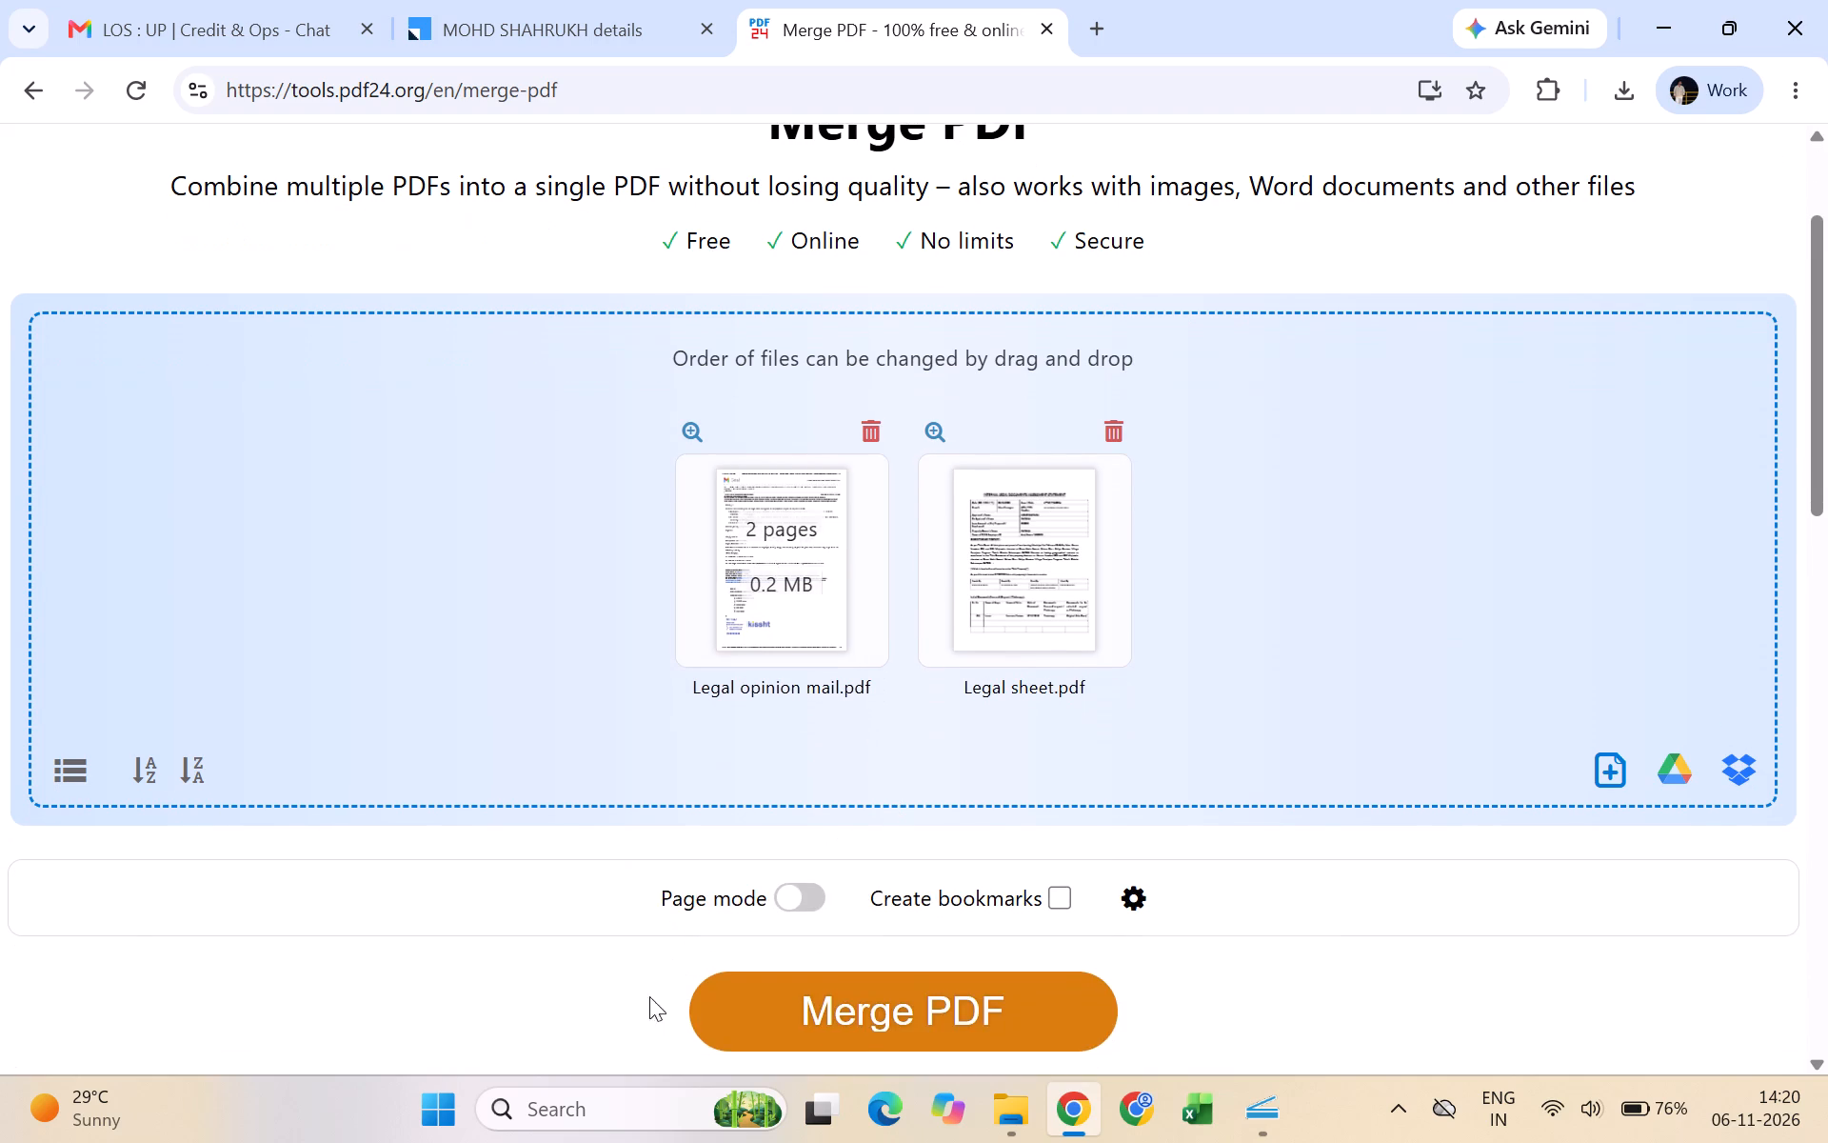
click(944, 998)
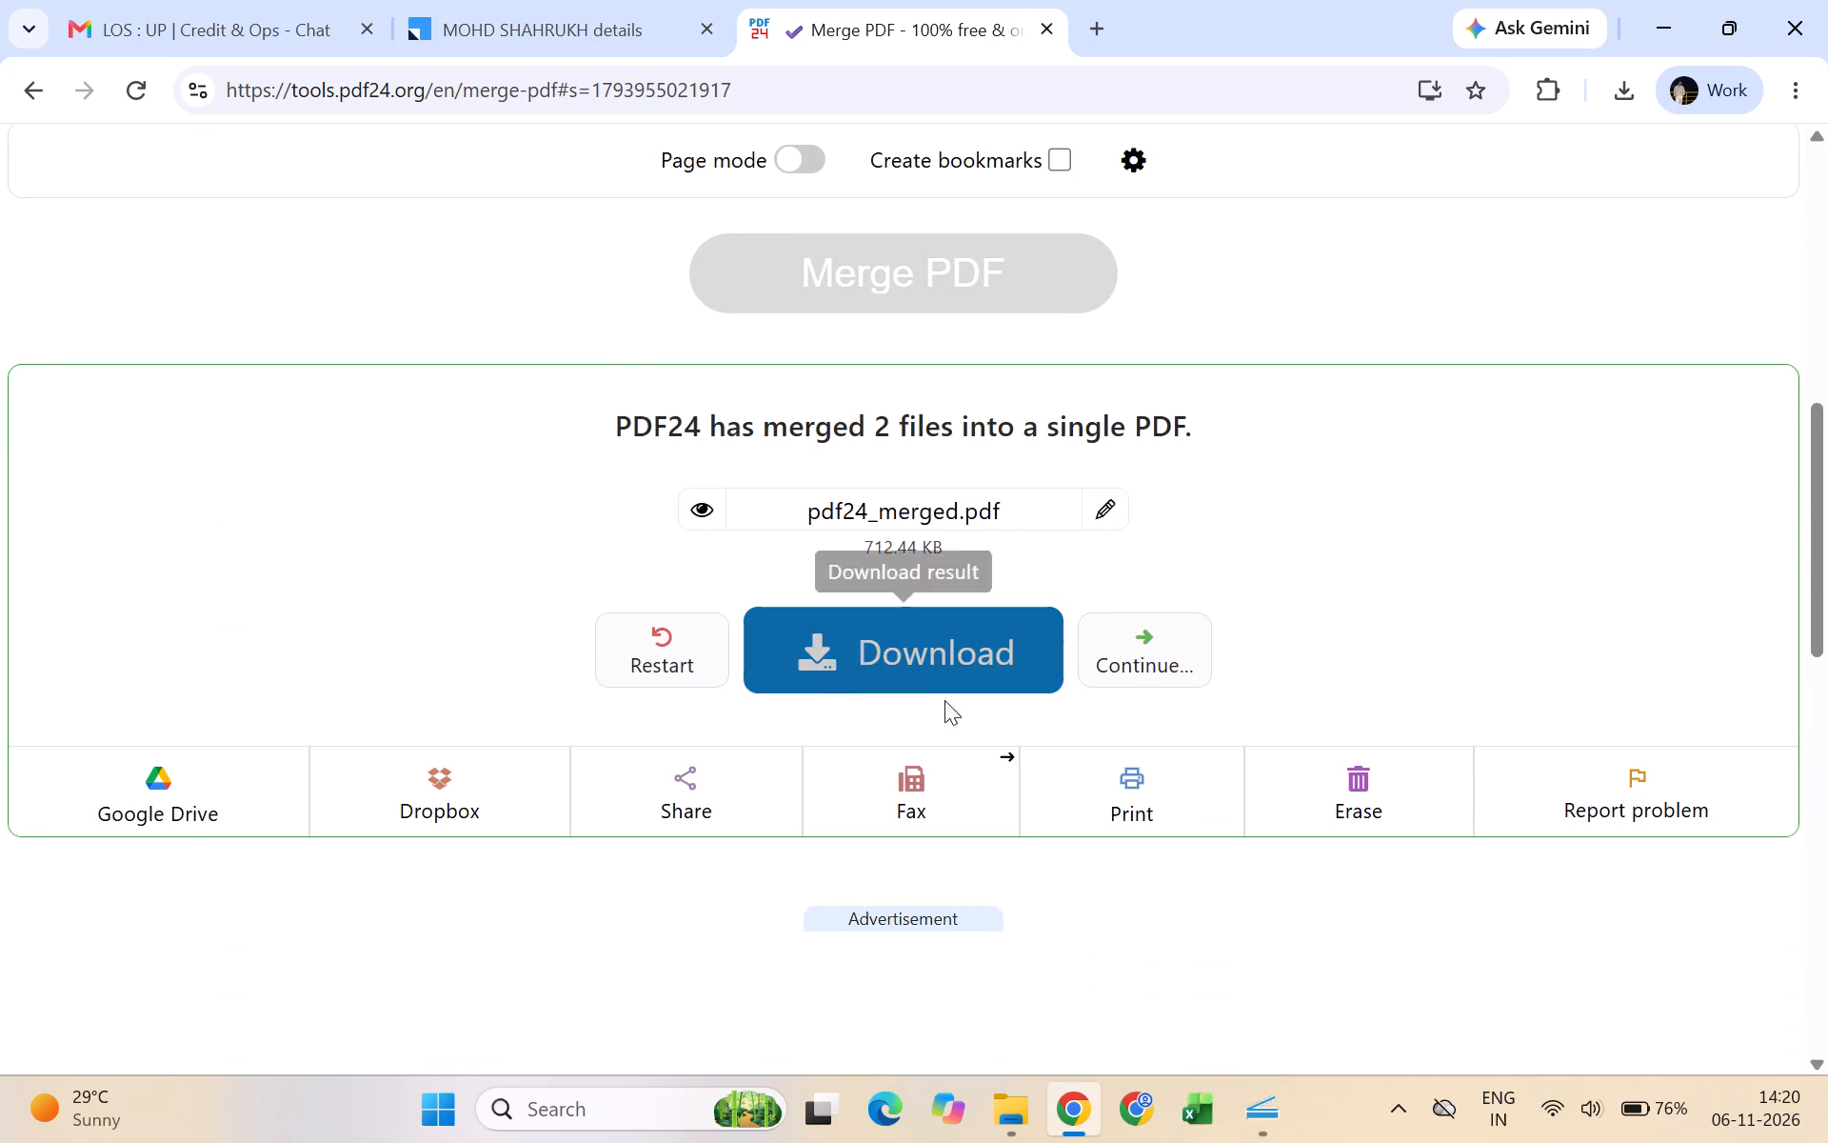
click(934, 673)
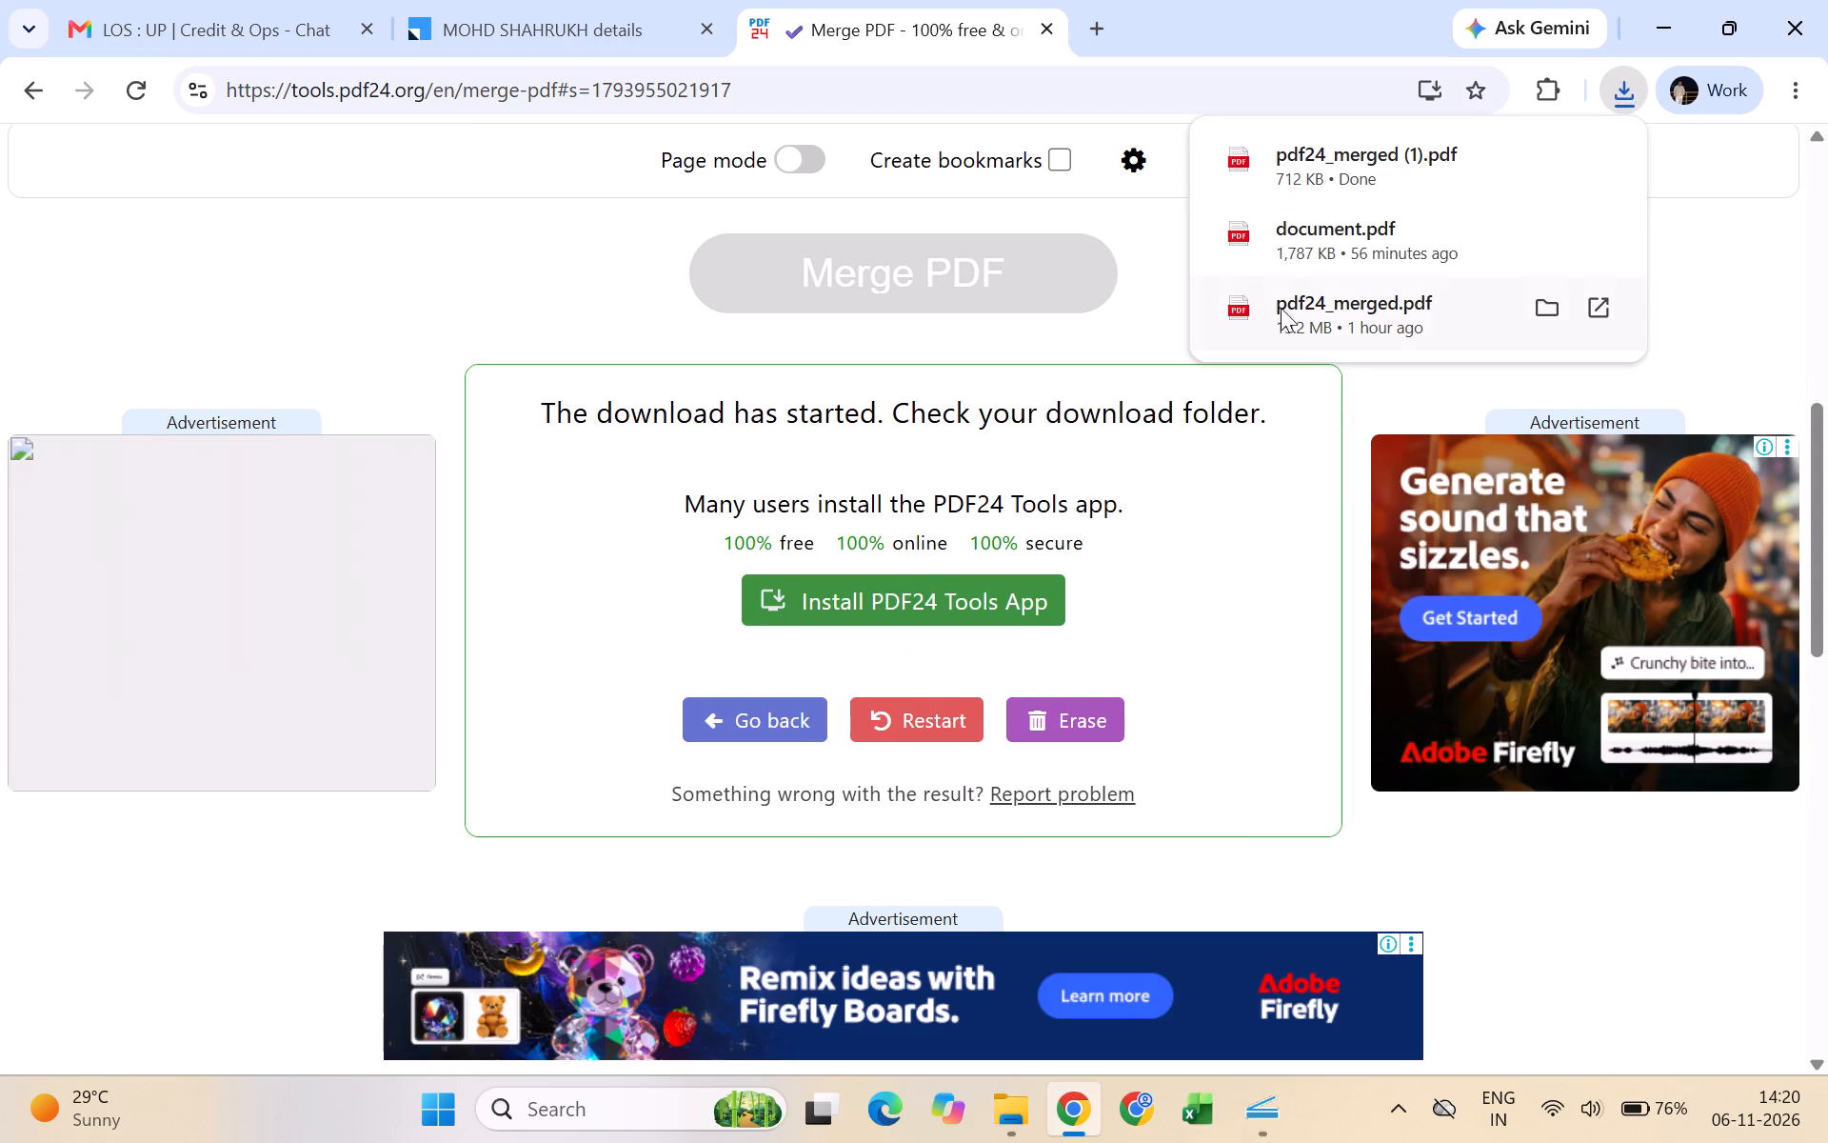
click(1045, 24)
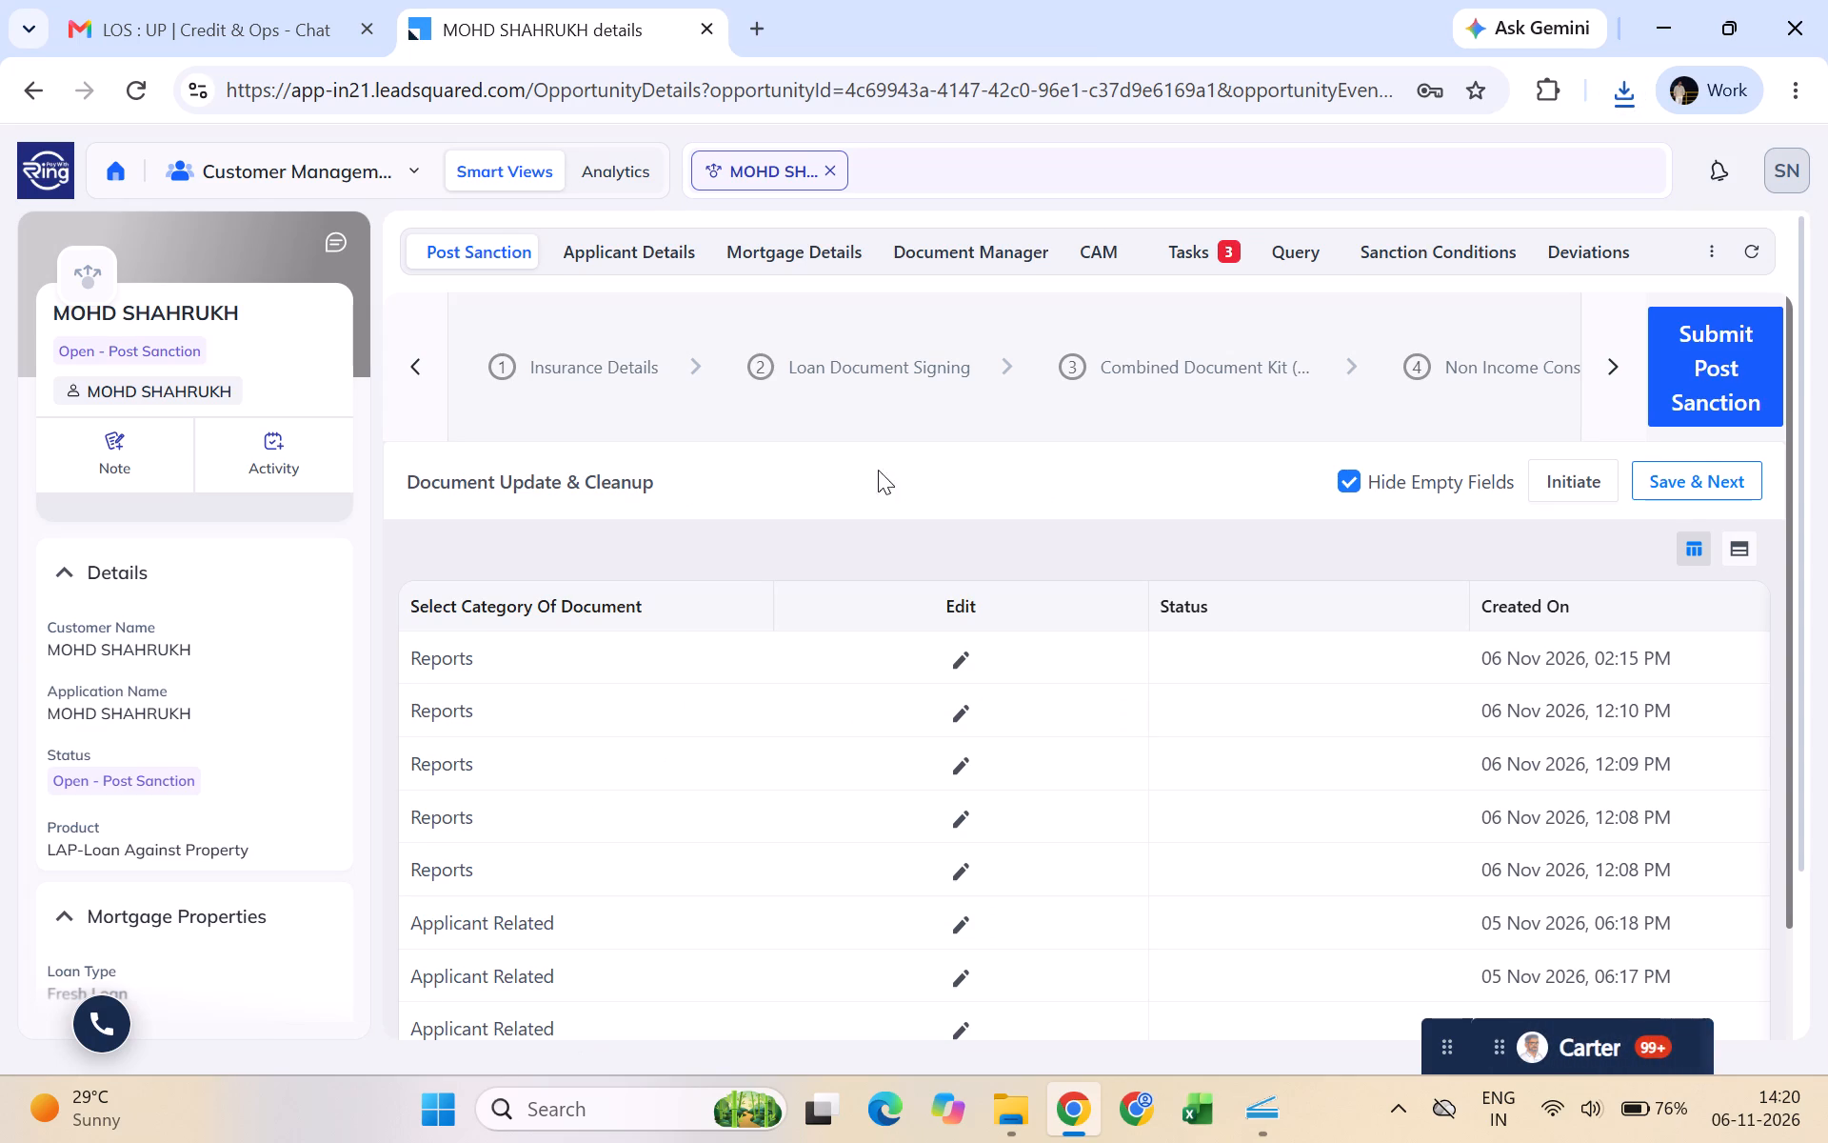
Initiate a new document entry under Document Update & Cleanup in the applicant's Post Sanction record.
click(1556, 476)
In File Explorer, copy the newly merged pdf24_merged (1) PDF from Downloads and go to the applicant's case folders to place it.
click(1006, 1116)
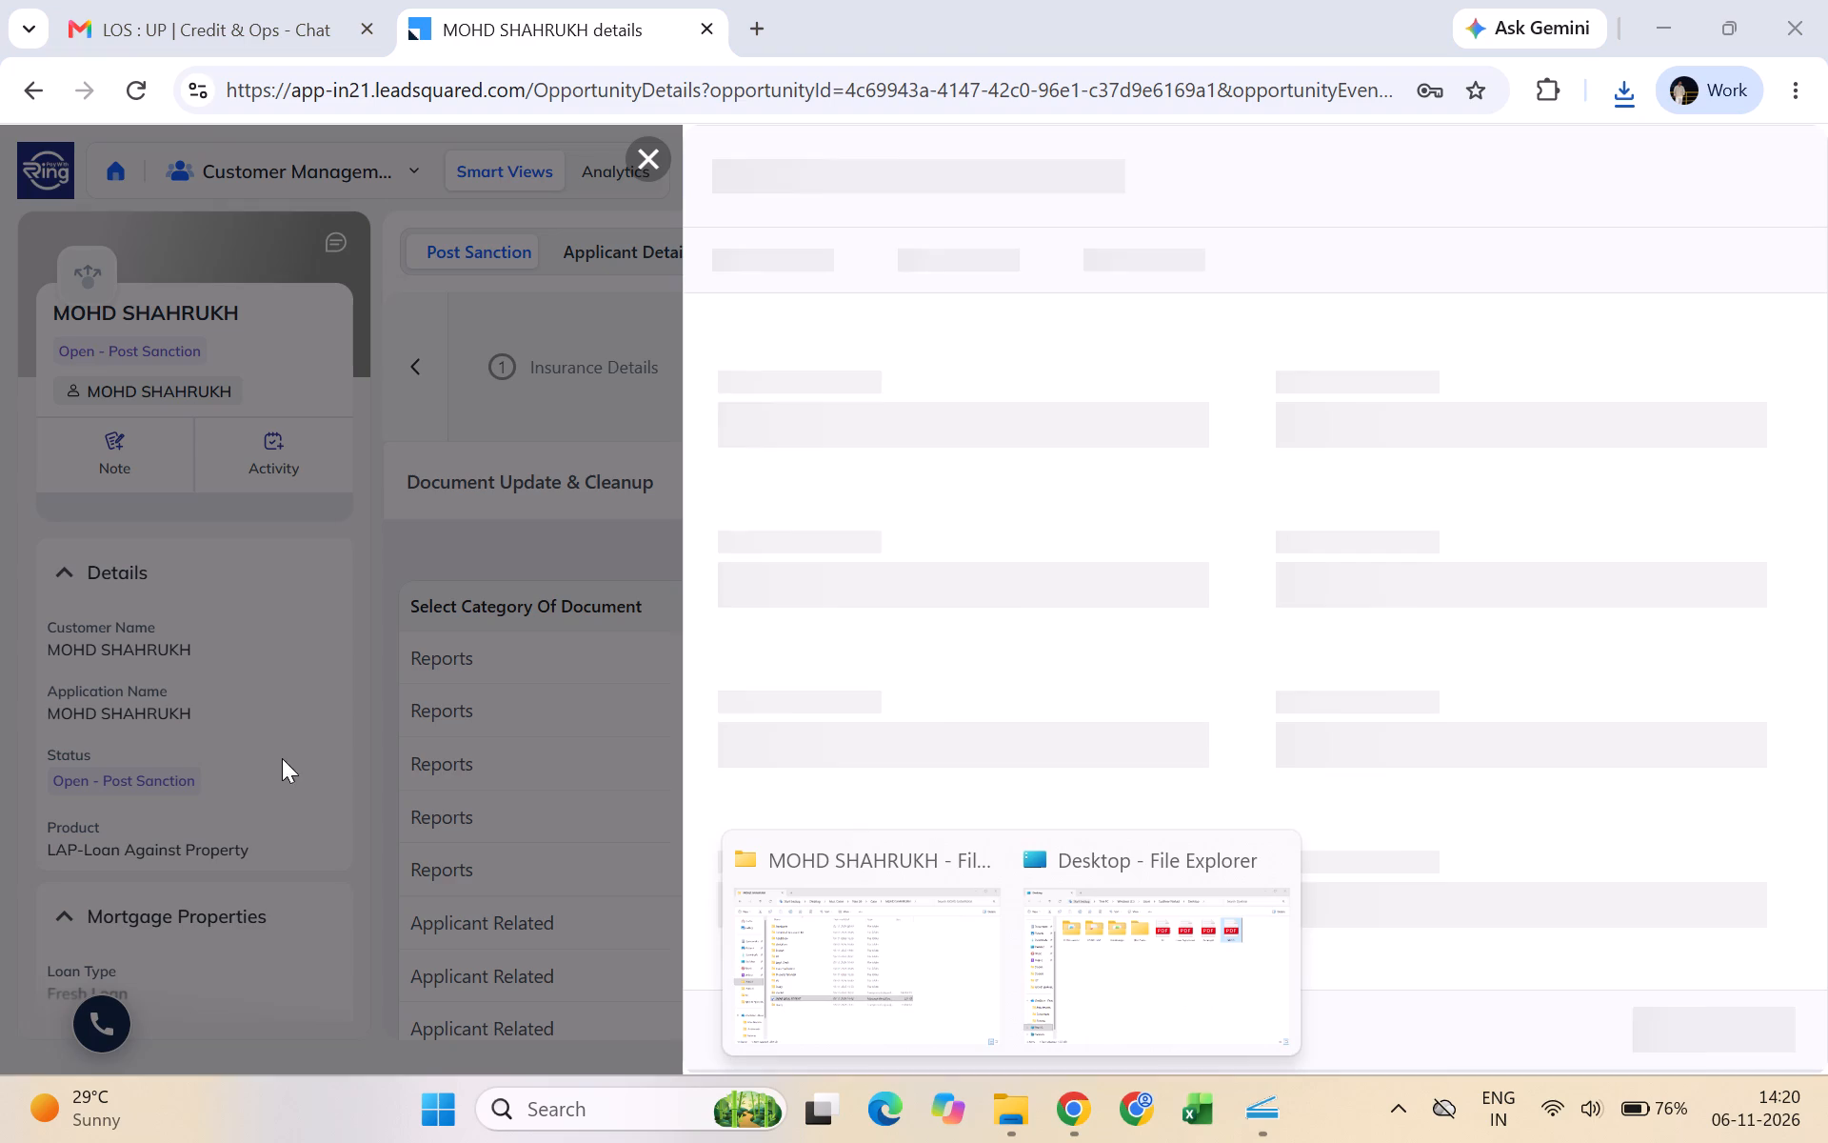
scroll(940, 975, right, 1)
click(1153, 980)
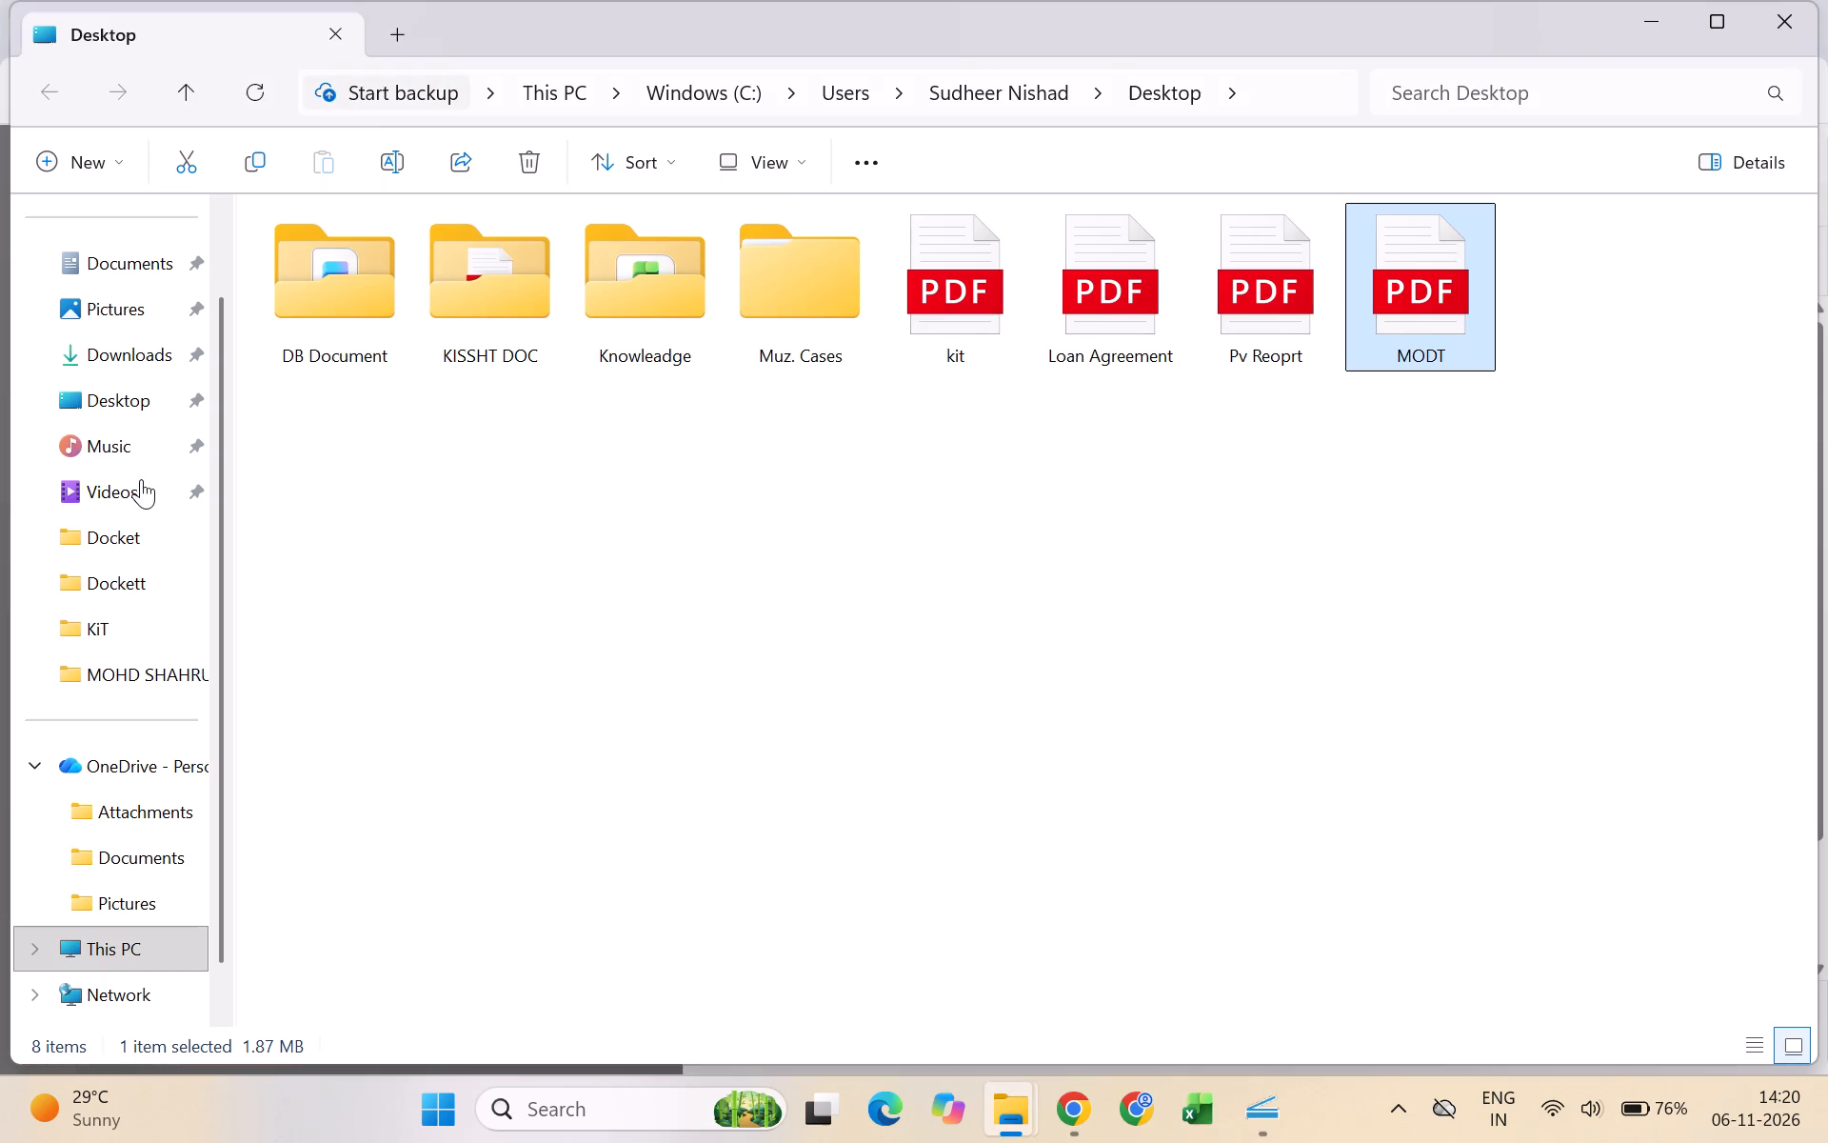
double_click(122, 358)
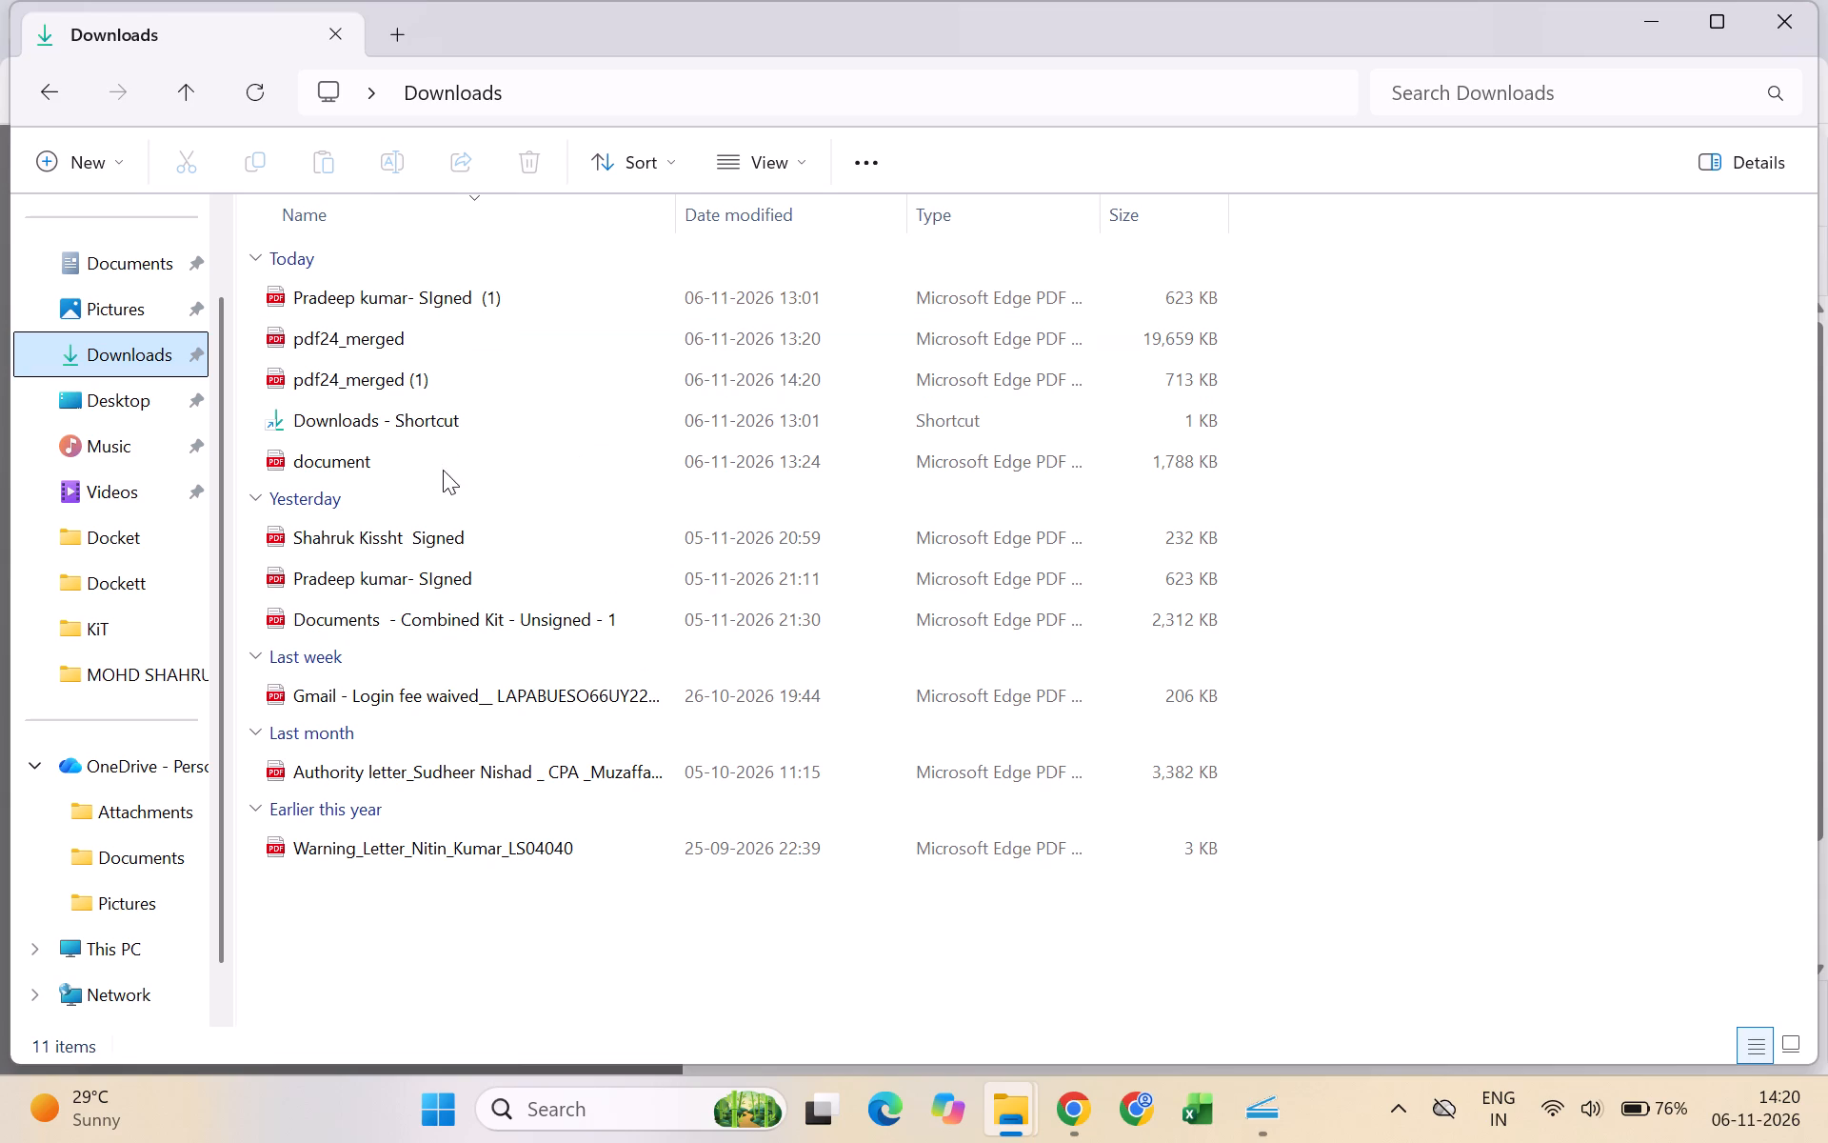
click(562, 384)
key(ctrl+c)
key(ctrl+c)
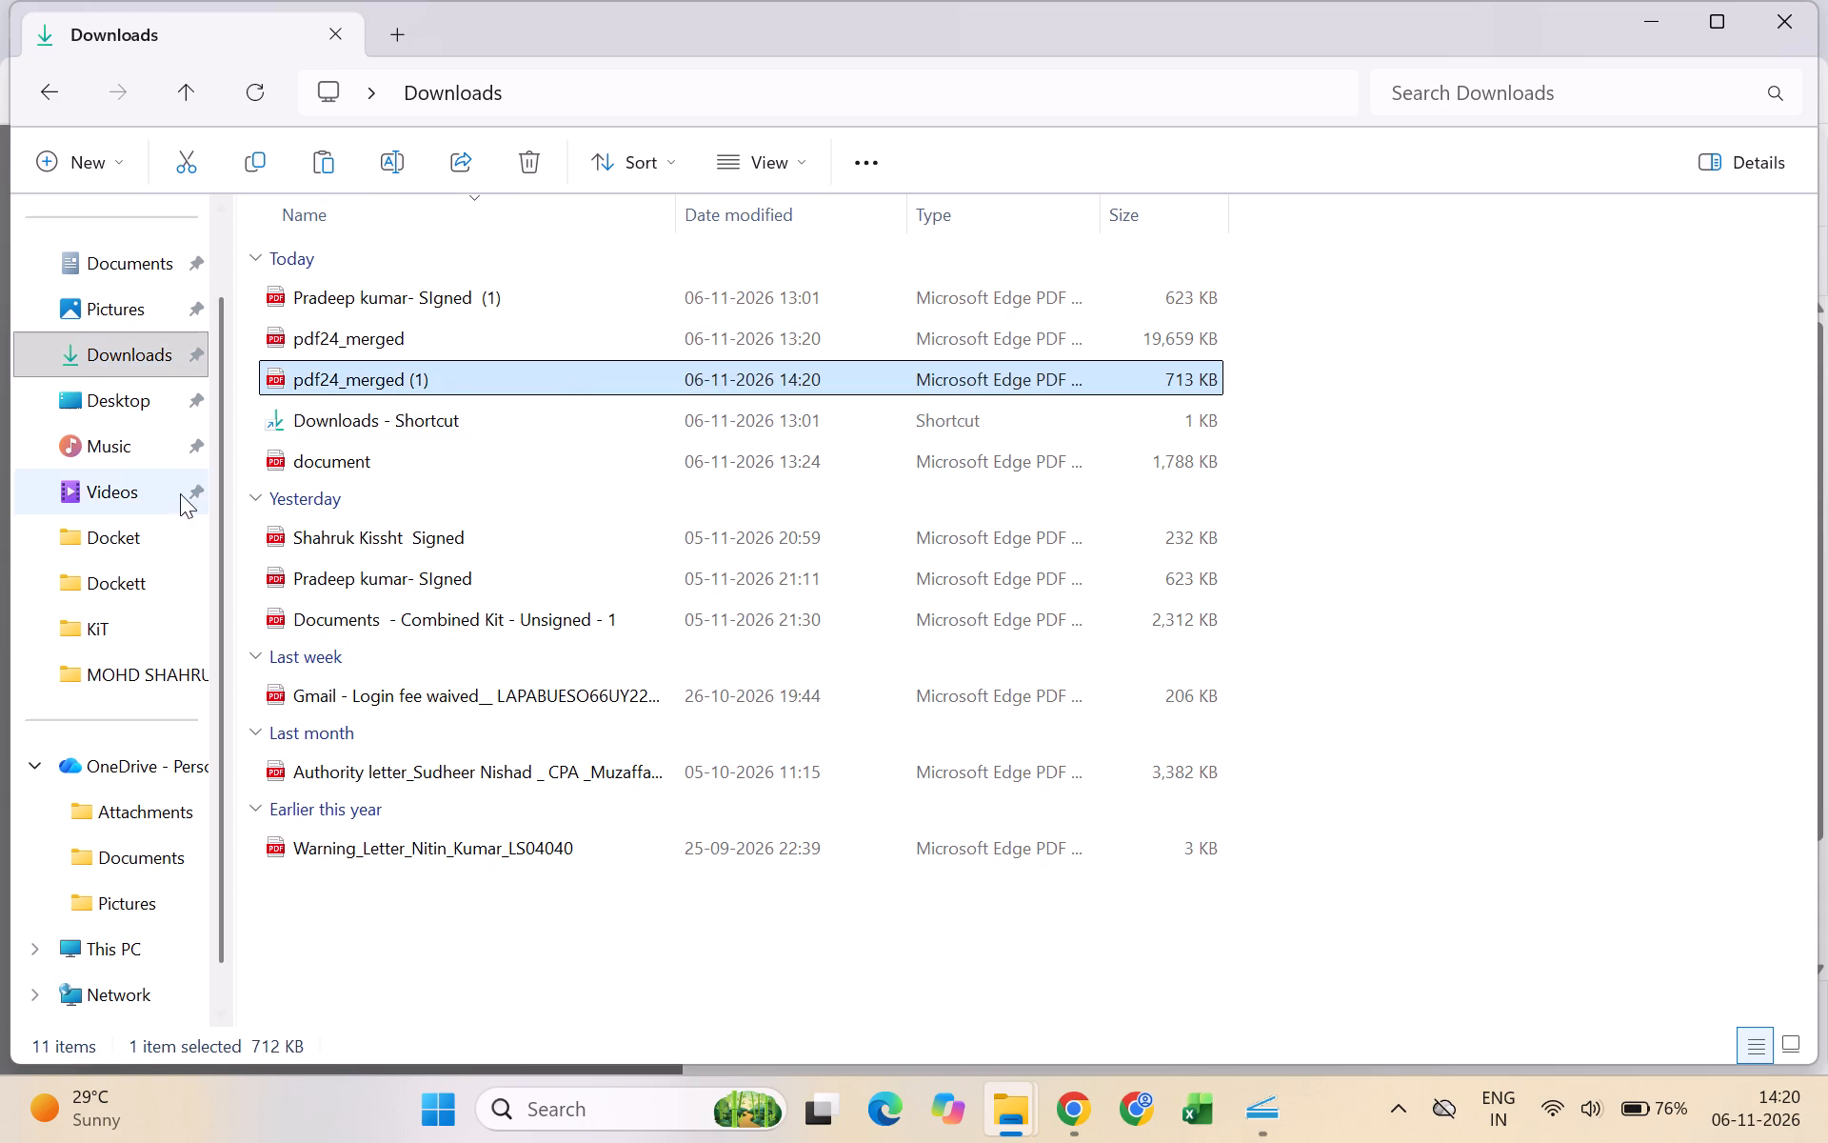
double_click(144, 540)
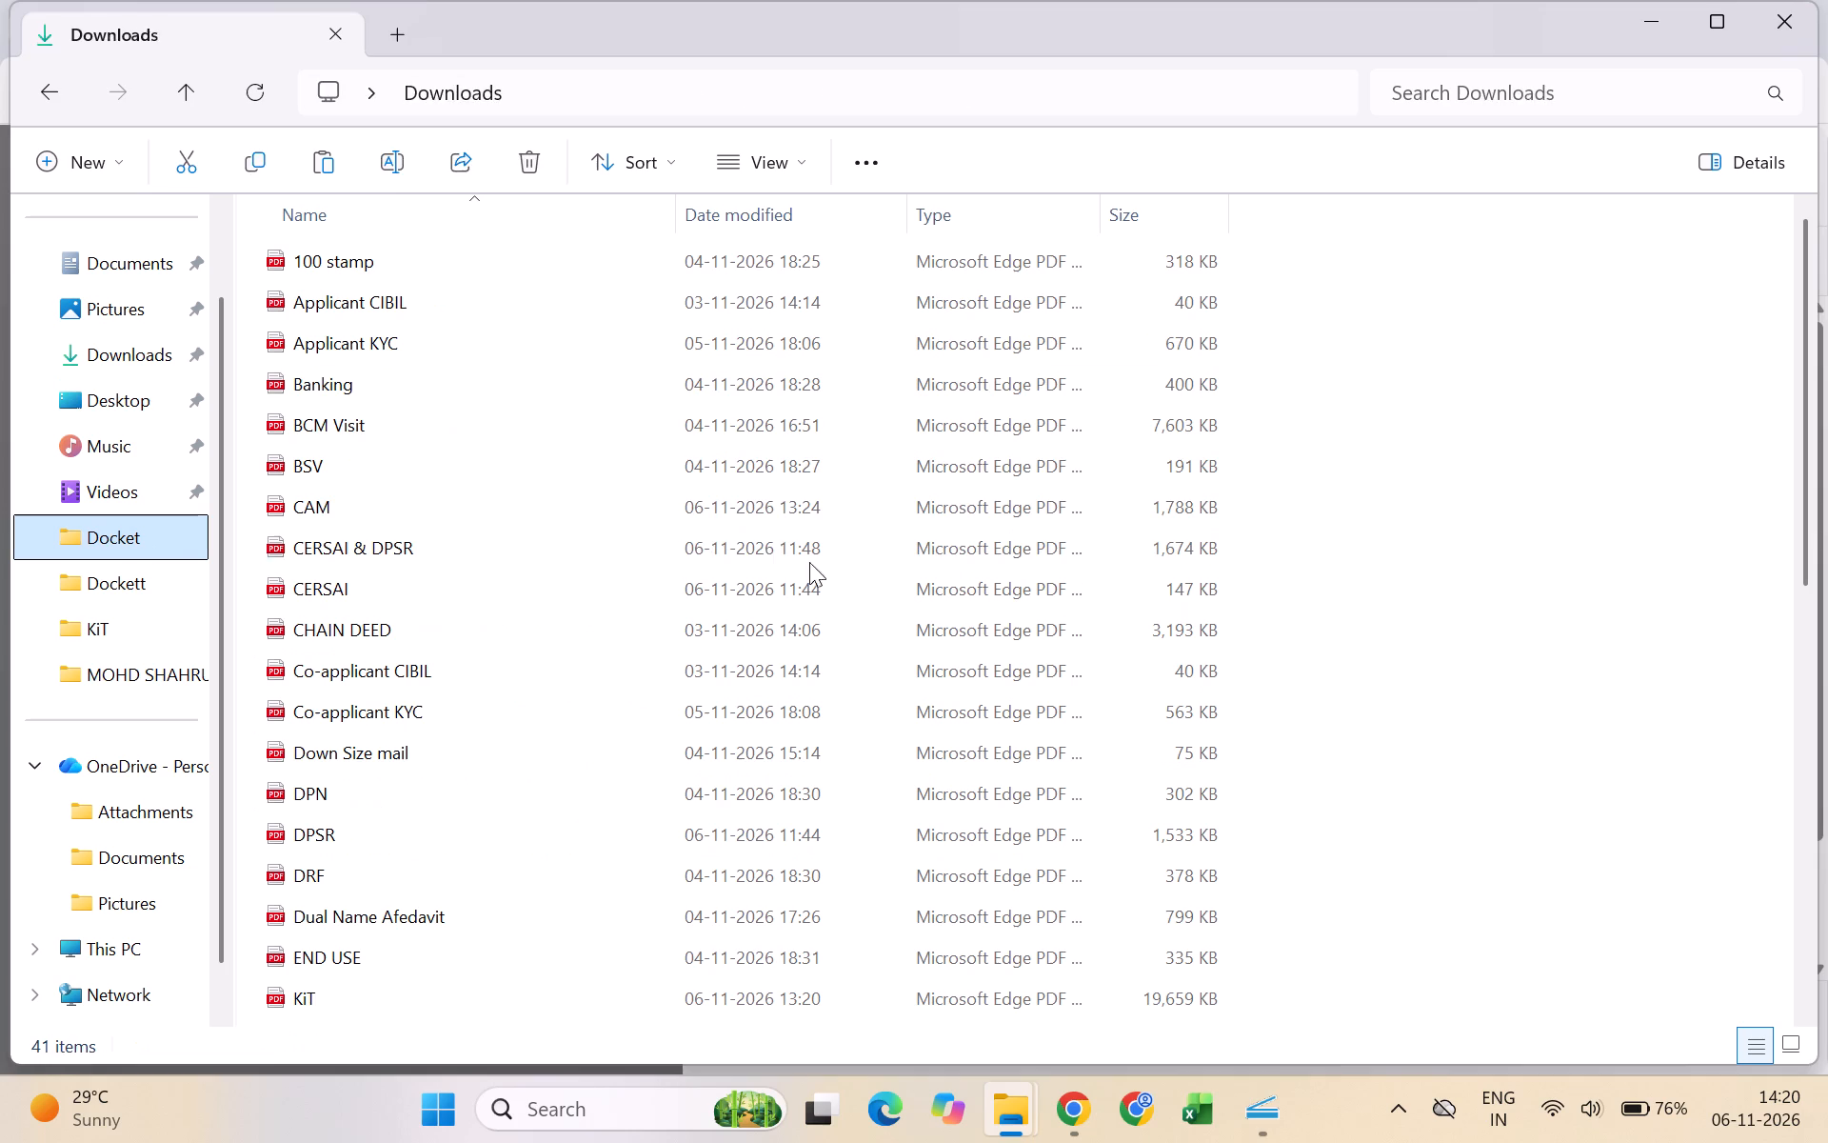
click(194, 104)
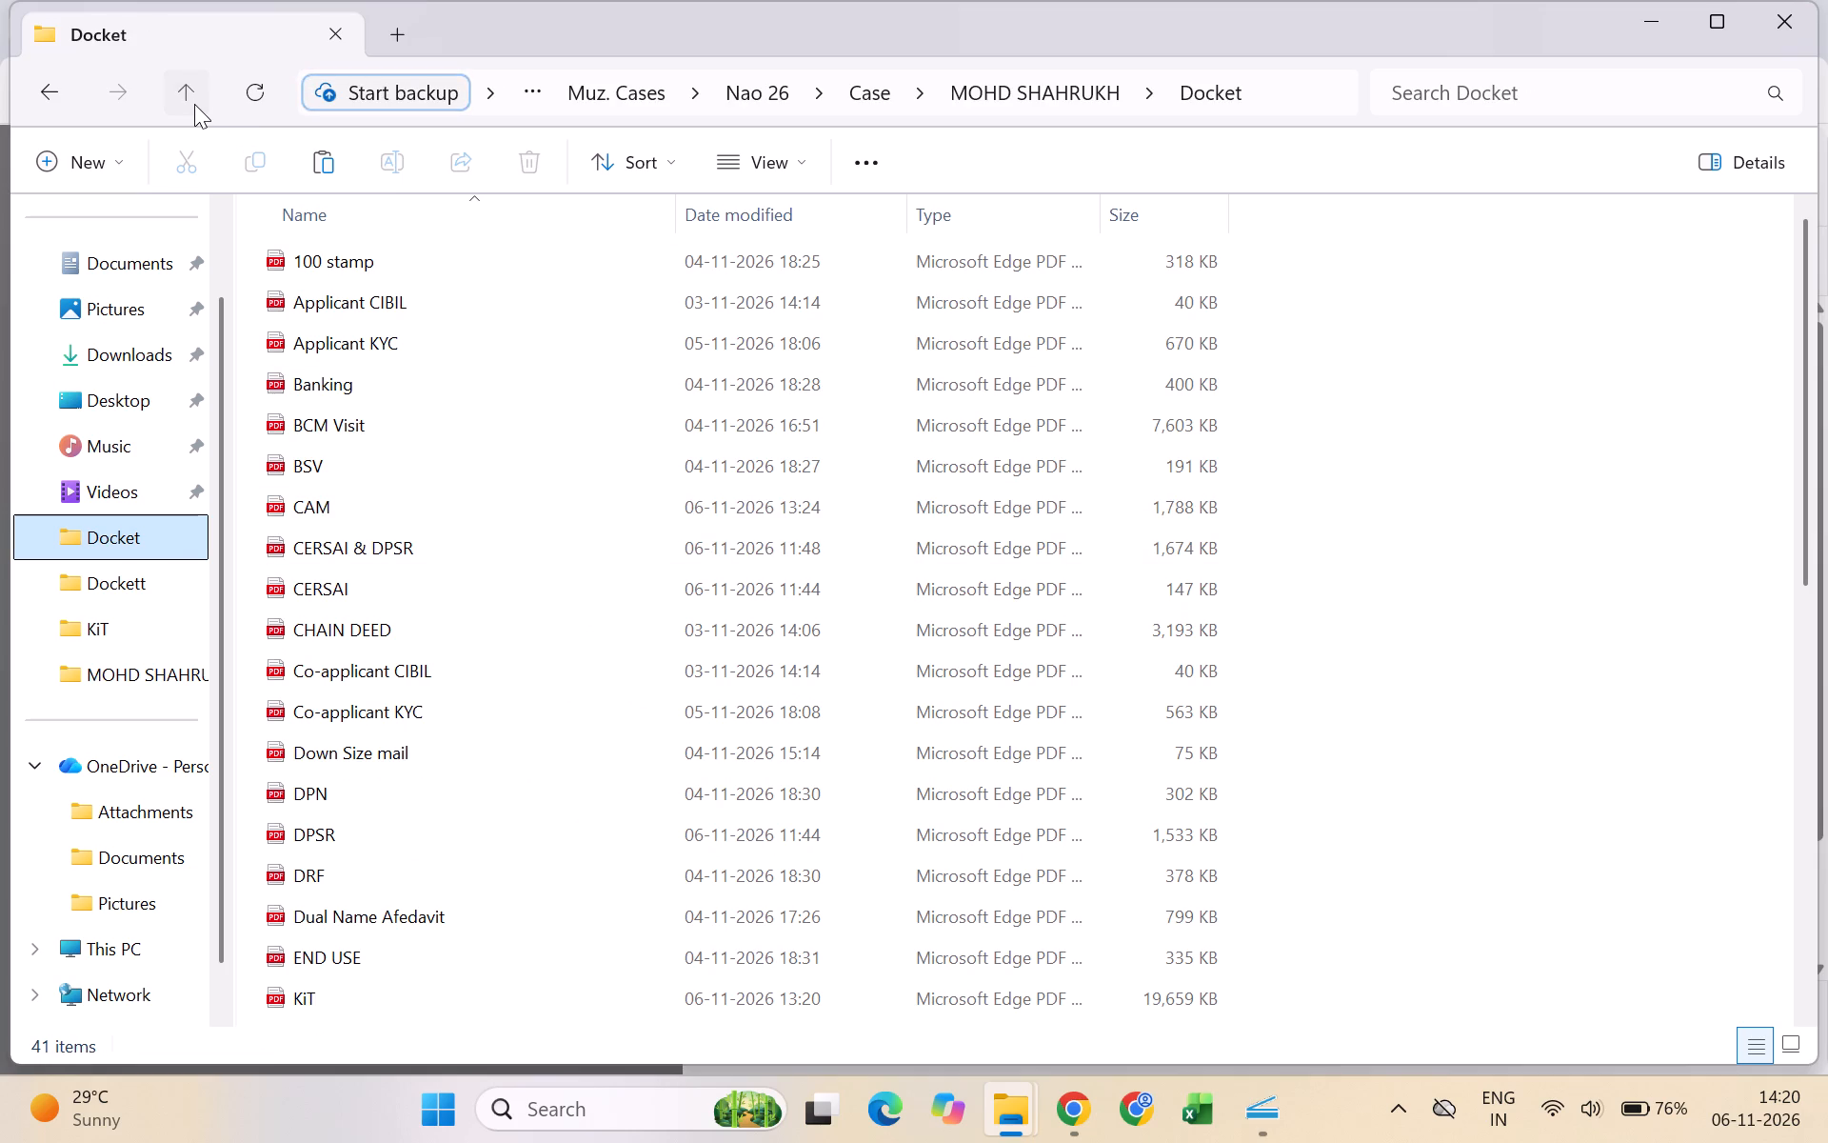